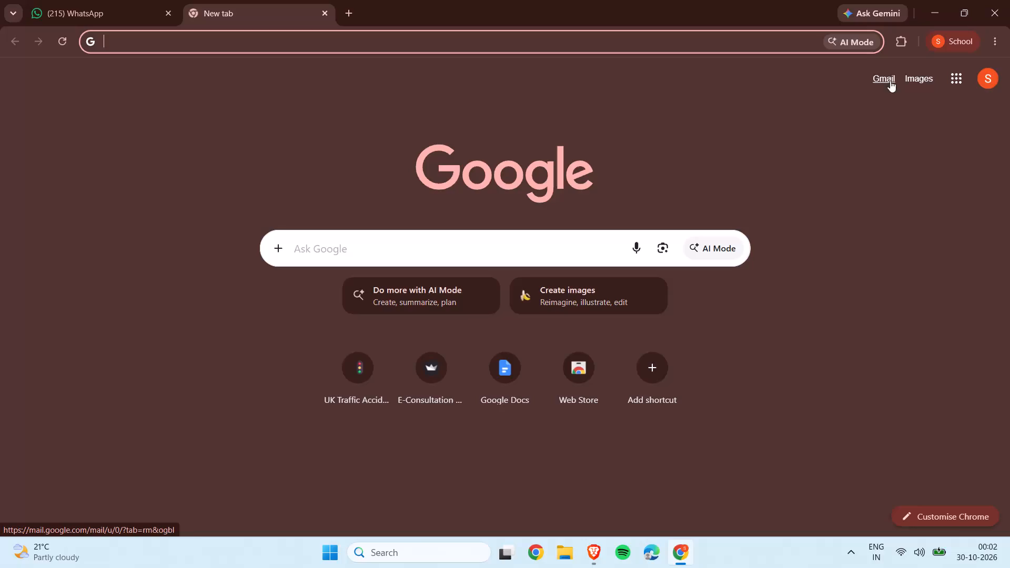
# Open the DEEP LEARNING_BCA701 class in Google Classroom.
pyautogui.click(952, 75)
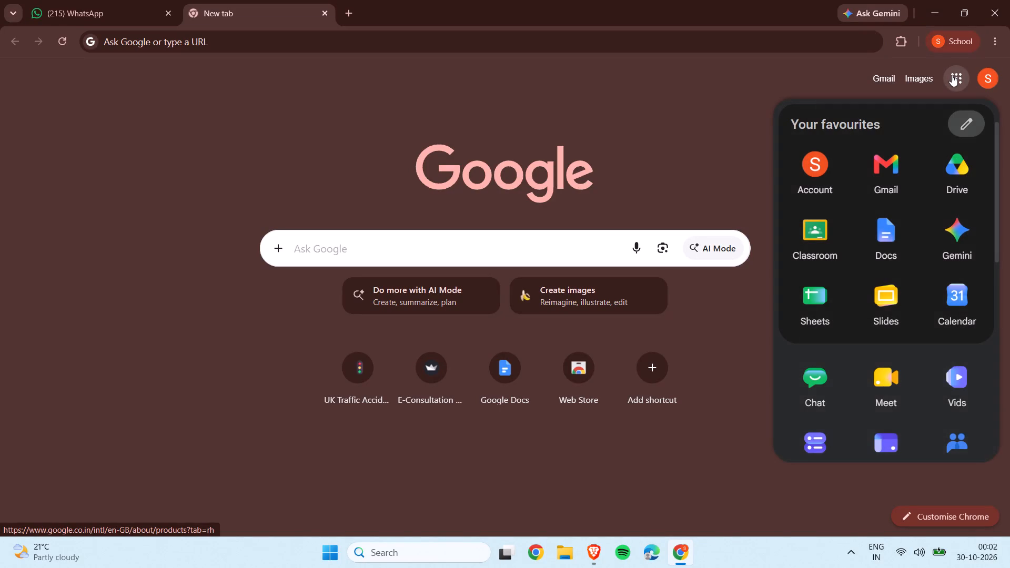
pyautogui.click(807, 232)
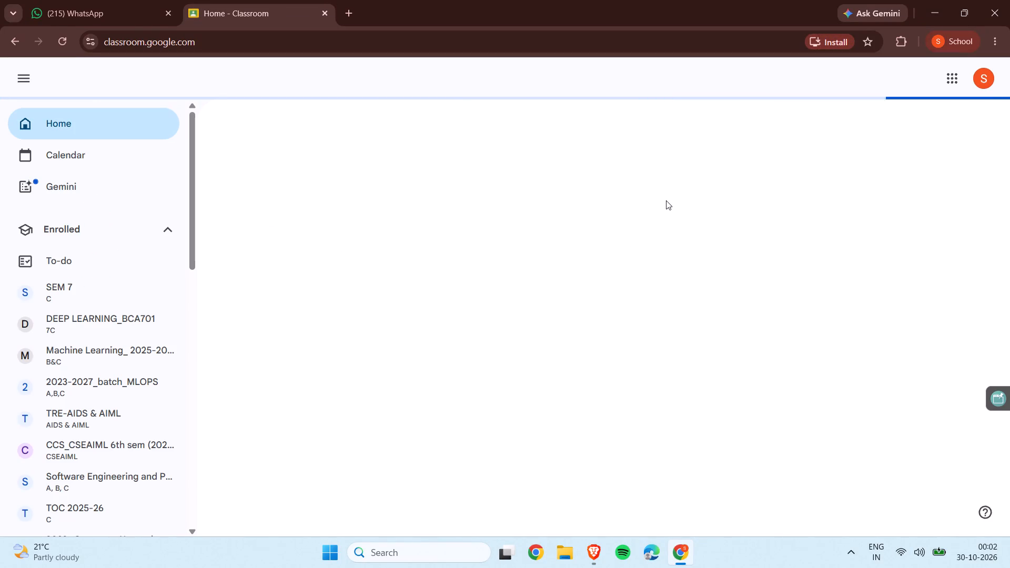
pyautogui.click(149, 322)
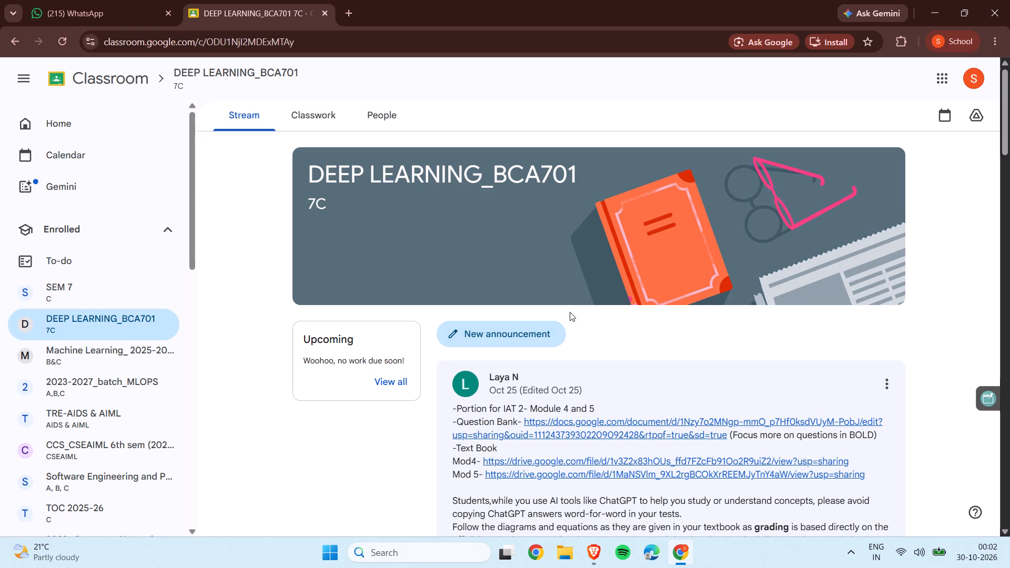
# Open the question bank document linked in the IAT 2 portion announcement and view its module questions.
pyautogui.scroll(-2, 570, 312)
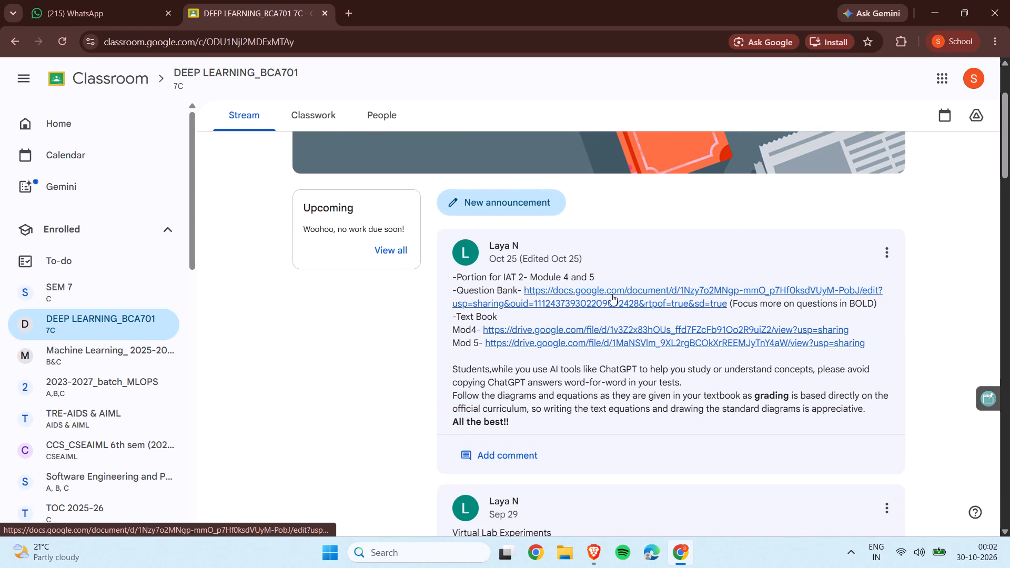
pyautogui.click(611, 294)
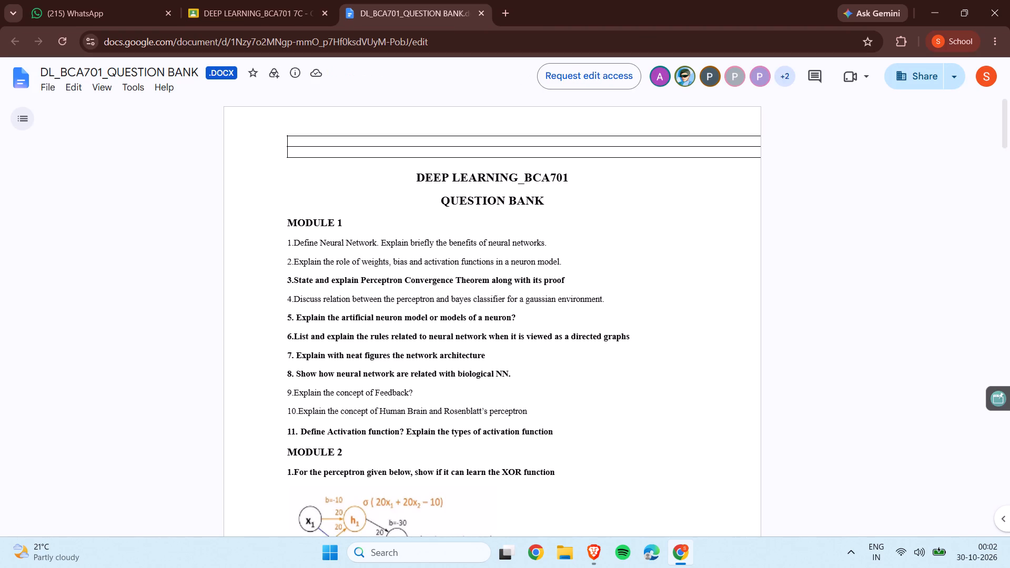
pyautogui.scroll(-1, 583, 229)
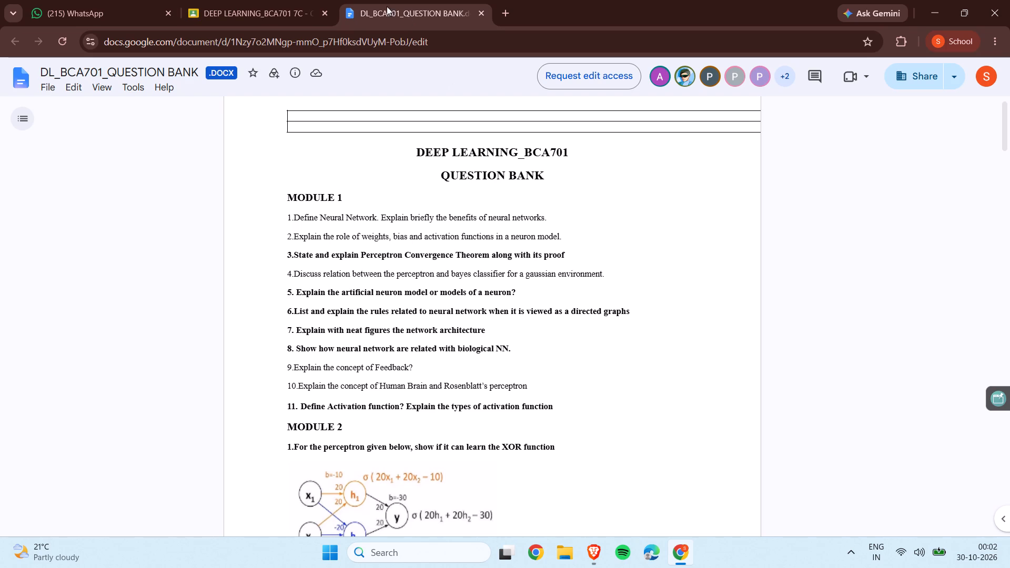
# Return to the DEEP LEARNING_BCA701 class stream in Classroom.
pyautogui.click(301, 3)
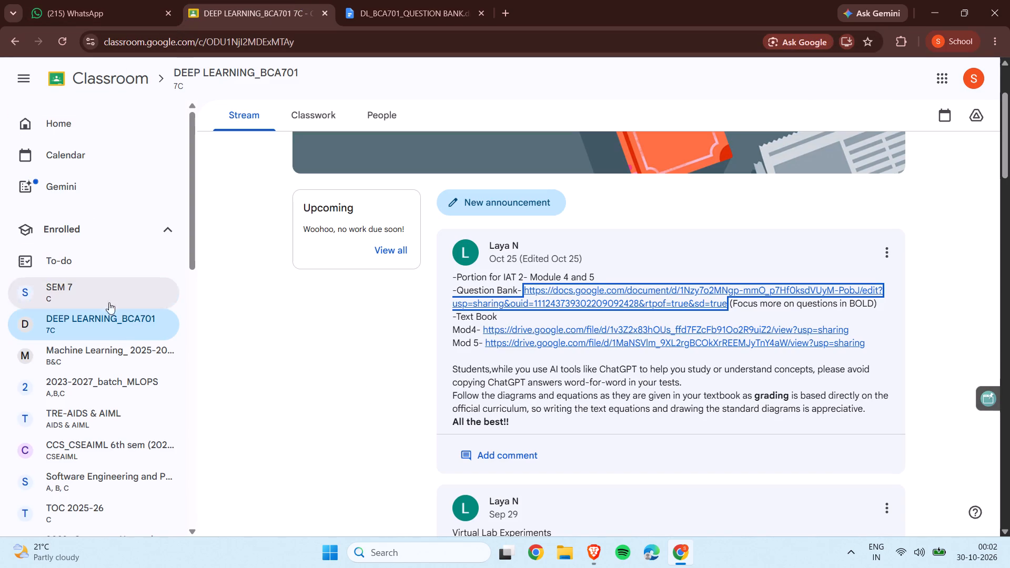
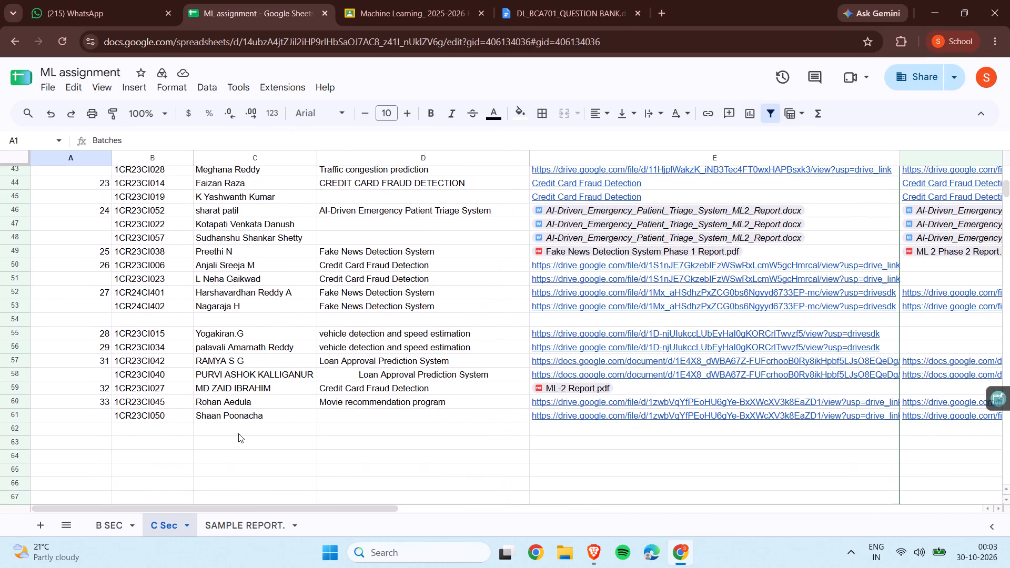
# Enter batch number 34 in cell A62, the first empty row below the C Sec entries of the ML assignment spreadsheet.
pyautogui.scroll(-1, 238, 433)
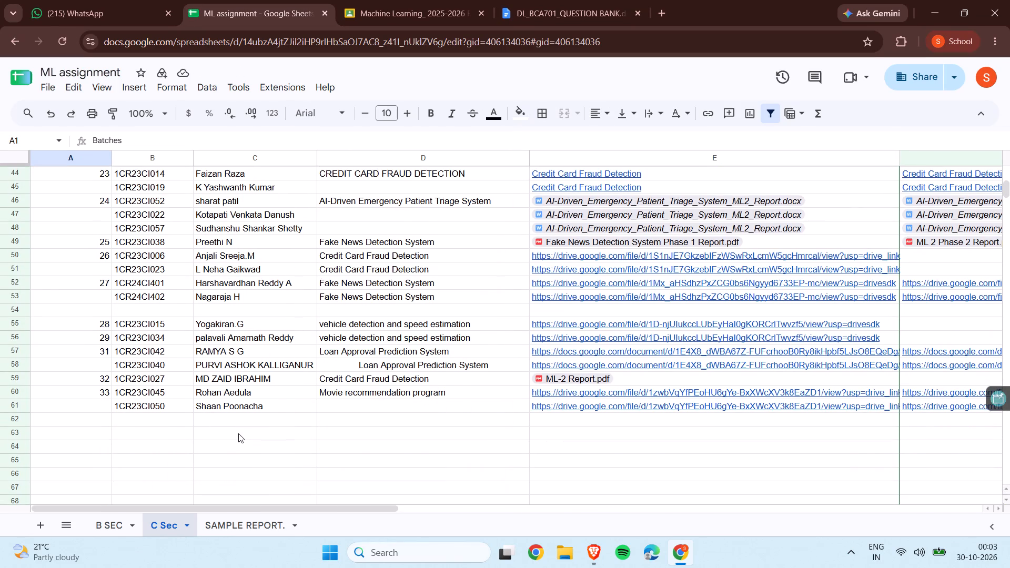
pyautogui.click(179, 420)
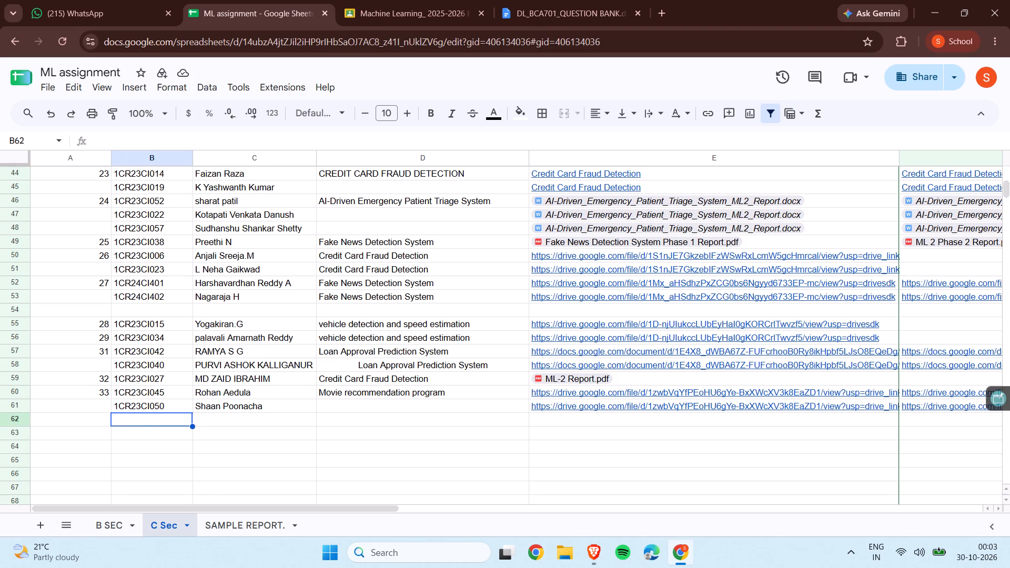
pyautogui.click(103, 419)
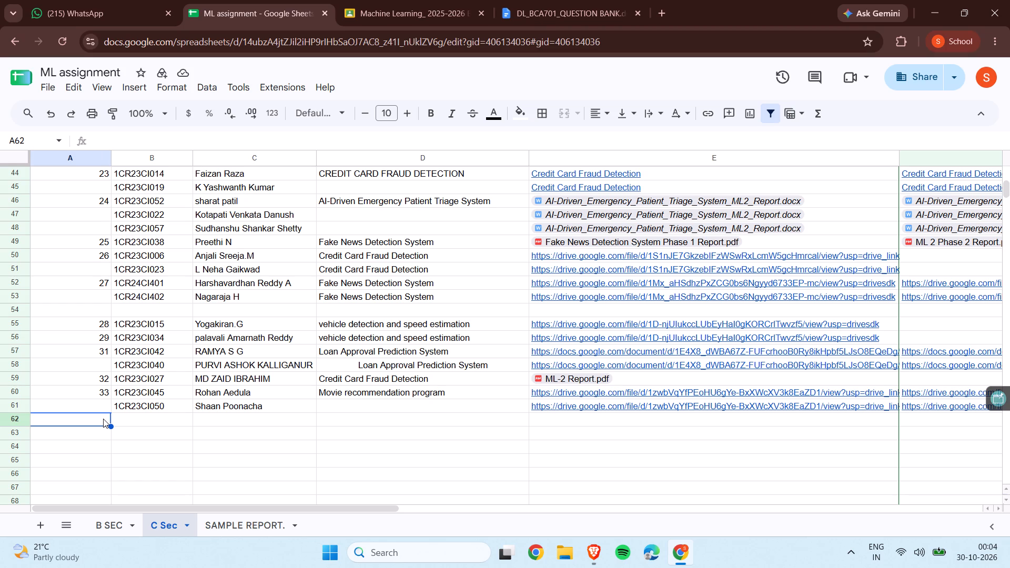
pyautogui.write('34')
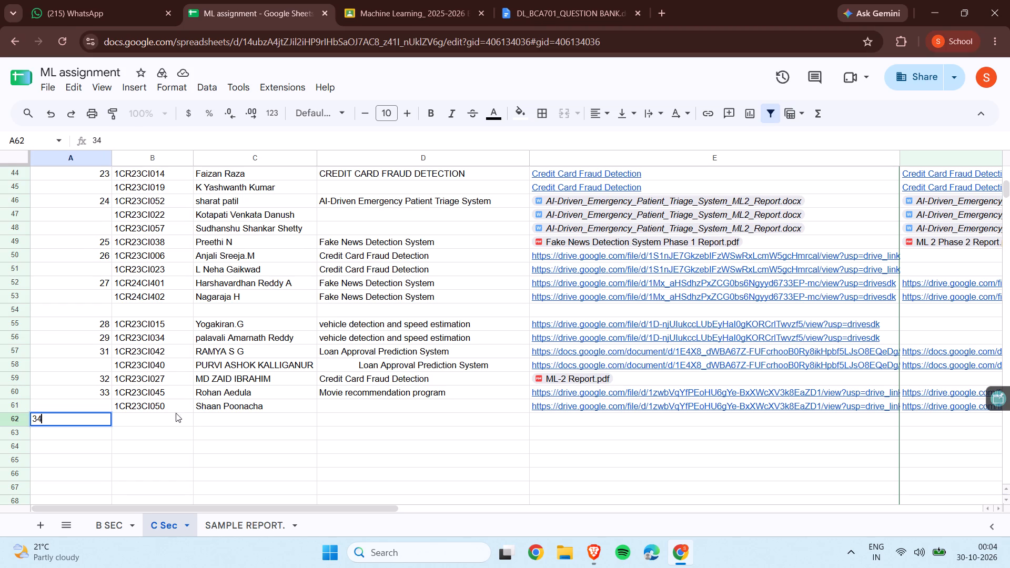
# Enter the first batch 34 member's student ID in cell B62.
pyautogui.click(169, 411)
pyautogui.click(170, 424)
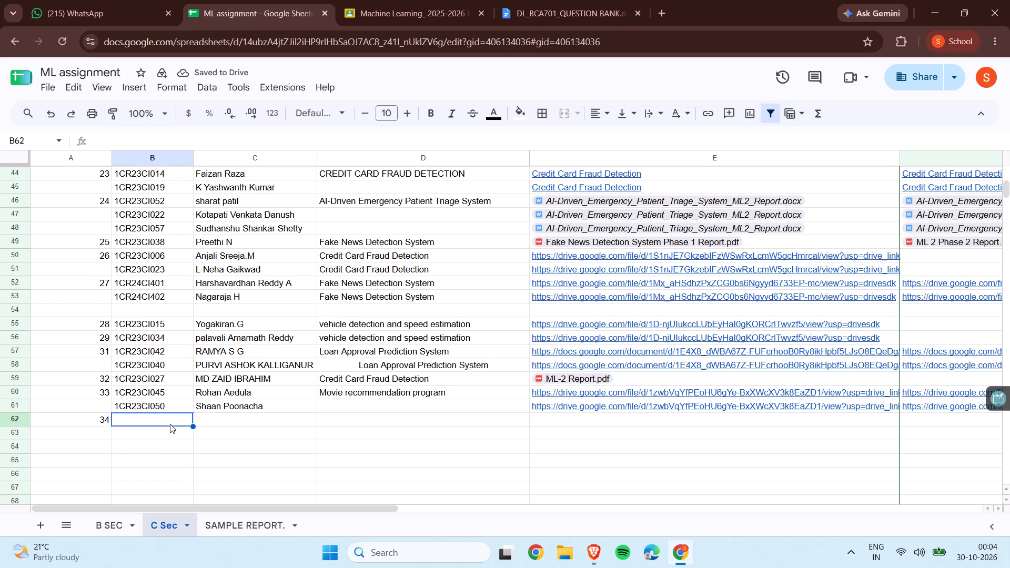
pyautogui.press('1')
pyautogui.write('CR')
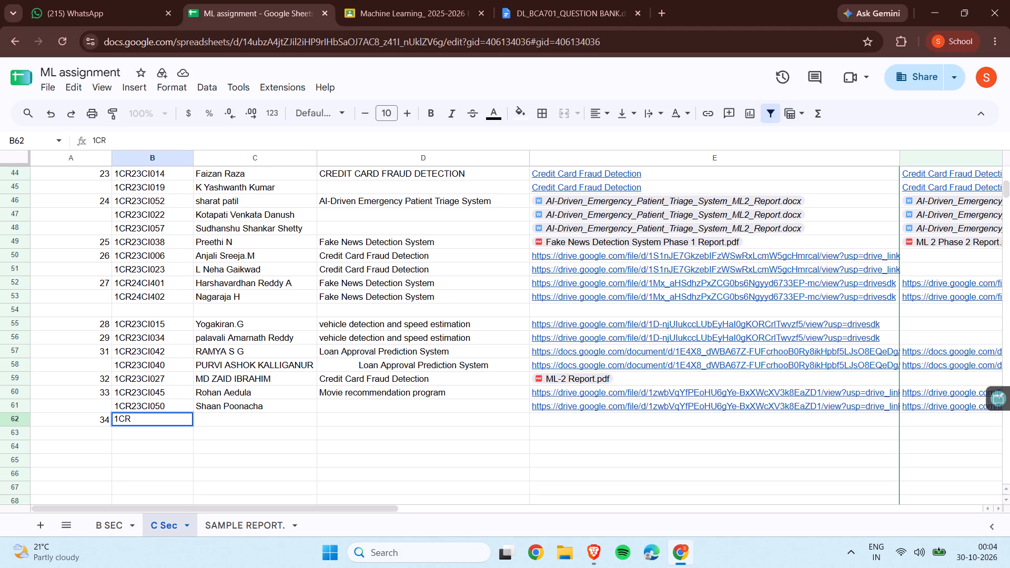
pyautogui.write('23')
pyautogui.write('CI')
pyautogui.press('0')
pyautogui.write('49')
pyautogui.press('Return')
# Enter the second batch 34 member's student ID in cell B63.
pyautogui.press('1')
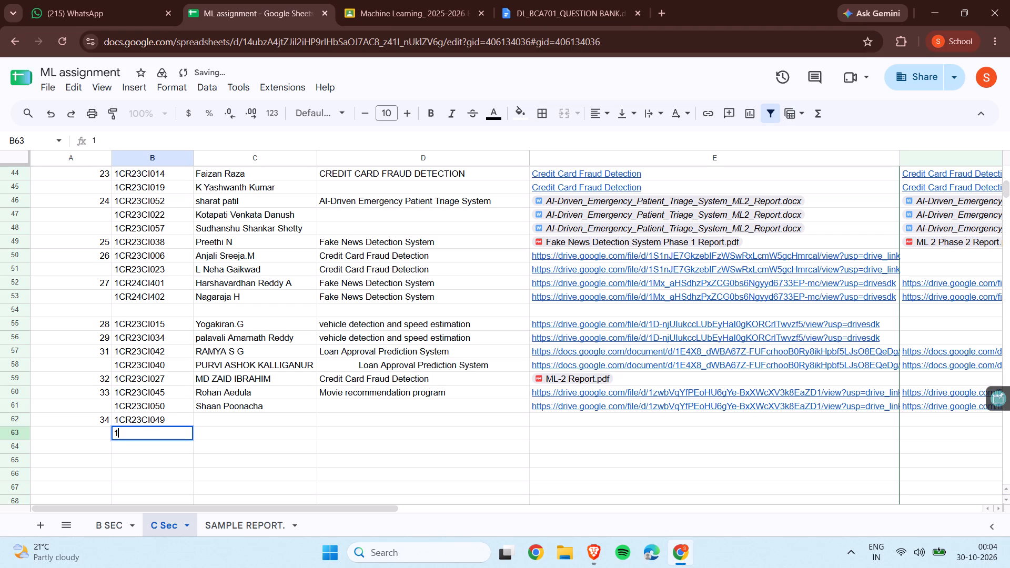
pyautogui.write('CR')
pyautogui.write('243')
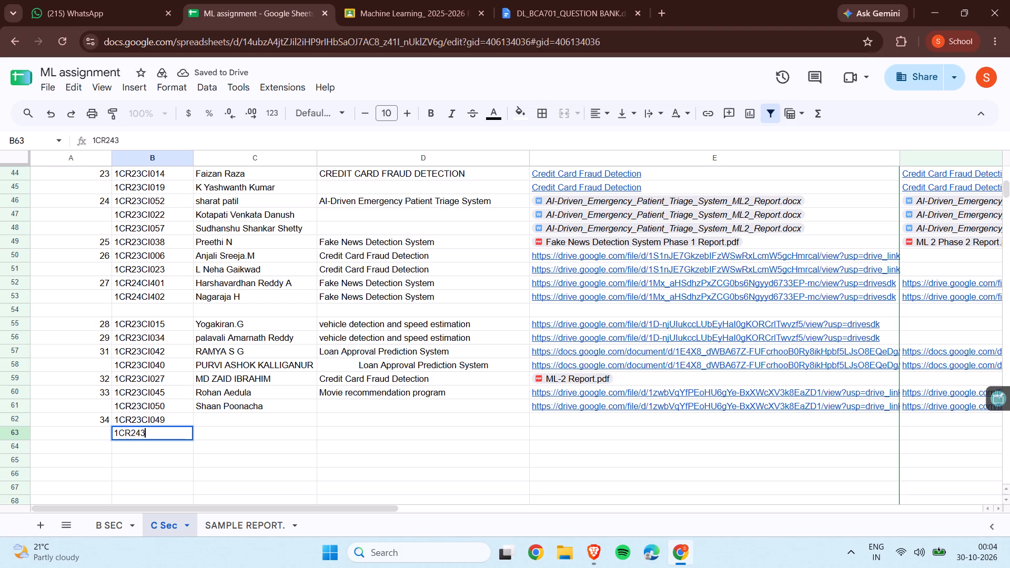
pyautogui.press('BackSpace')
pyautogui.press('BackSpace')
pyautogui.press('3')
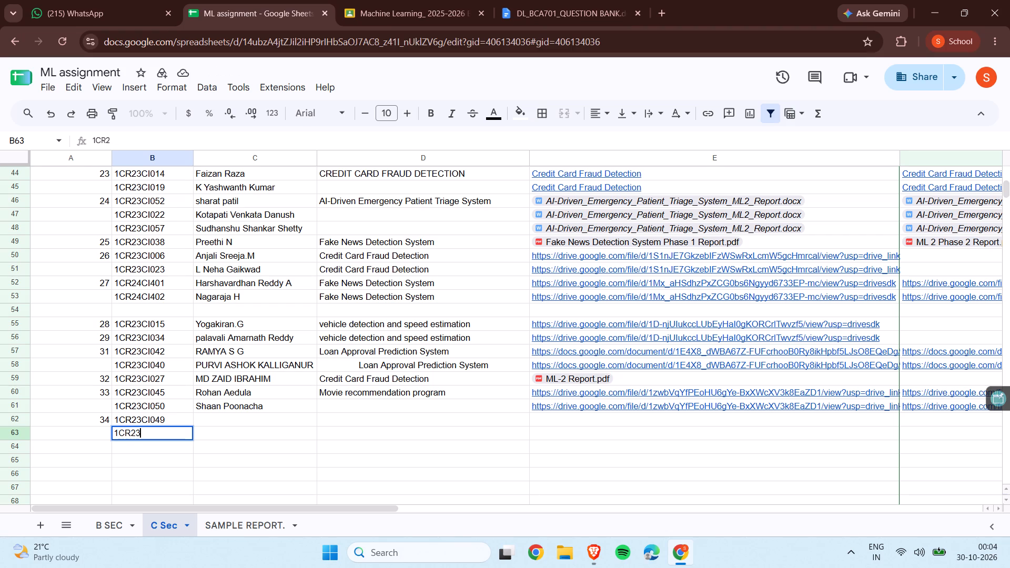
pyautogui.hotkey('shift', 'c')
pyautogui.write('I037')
# Enter the first batch 34 member's full name in cell C62, beside the matching student ID.
pyautogui.click(213, 415)
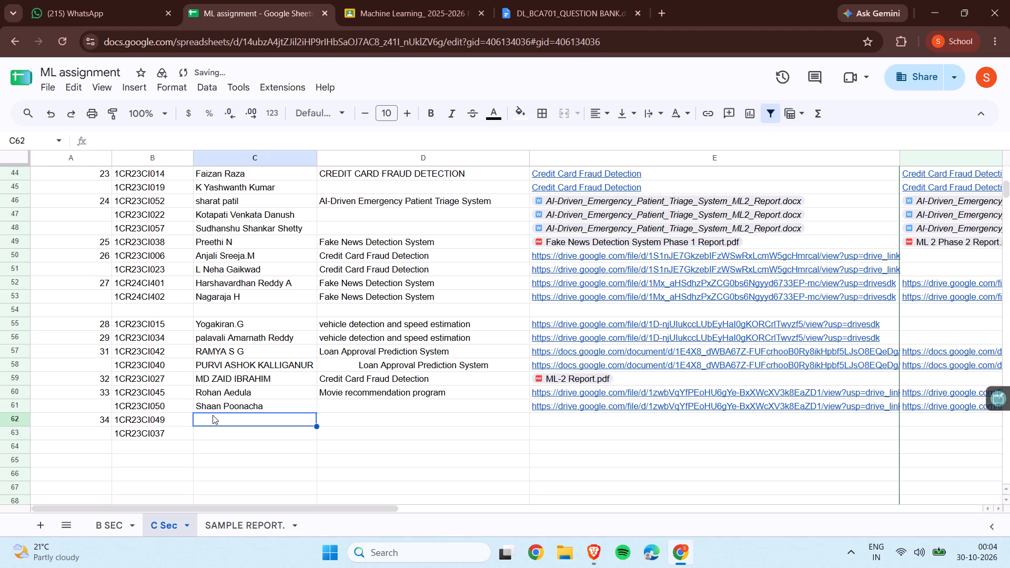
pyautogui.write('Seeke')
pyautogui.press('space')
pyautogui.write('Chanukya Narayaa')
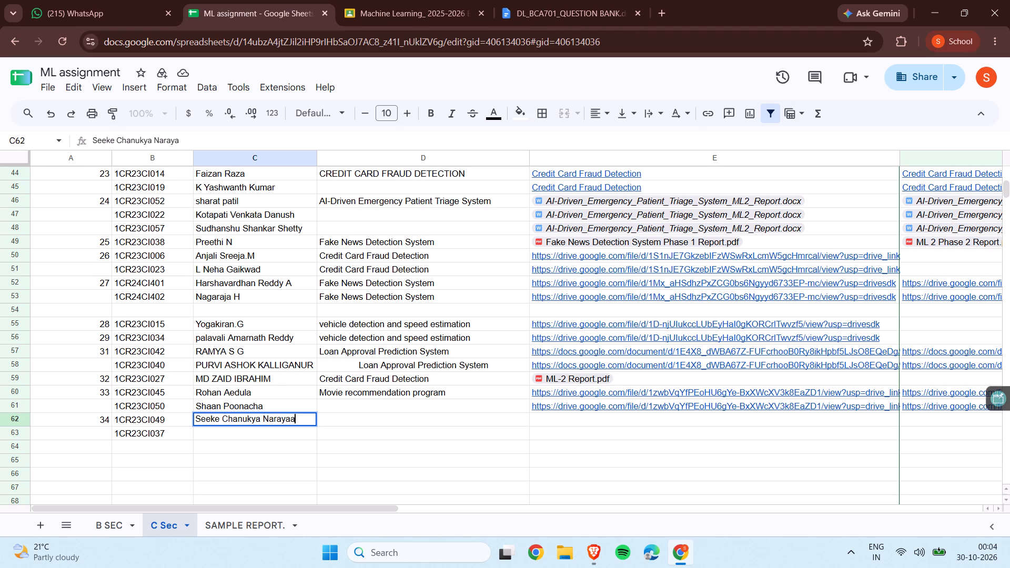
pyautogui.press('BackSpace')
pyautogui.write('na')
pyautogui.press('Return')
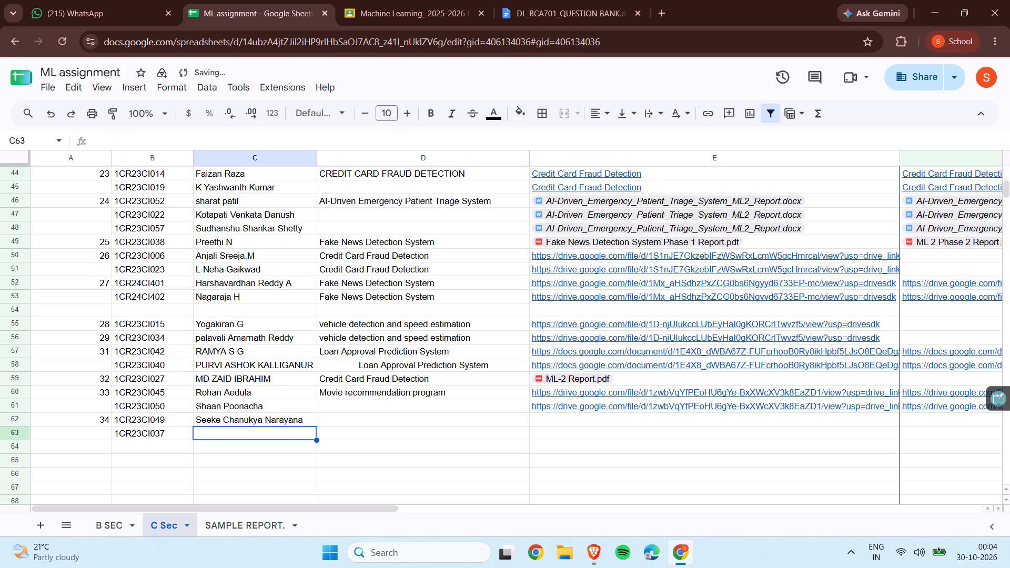
# Enter the second batch 34 member's name in cell C63, beside the matching student ID.
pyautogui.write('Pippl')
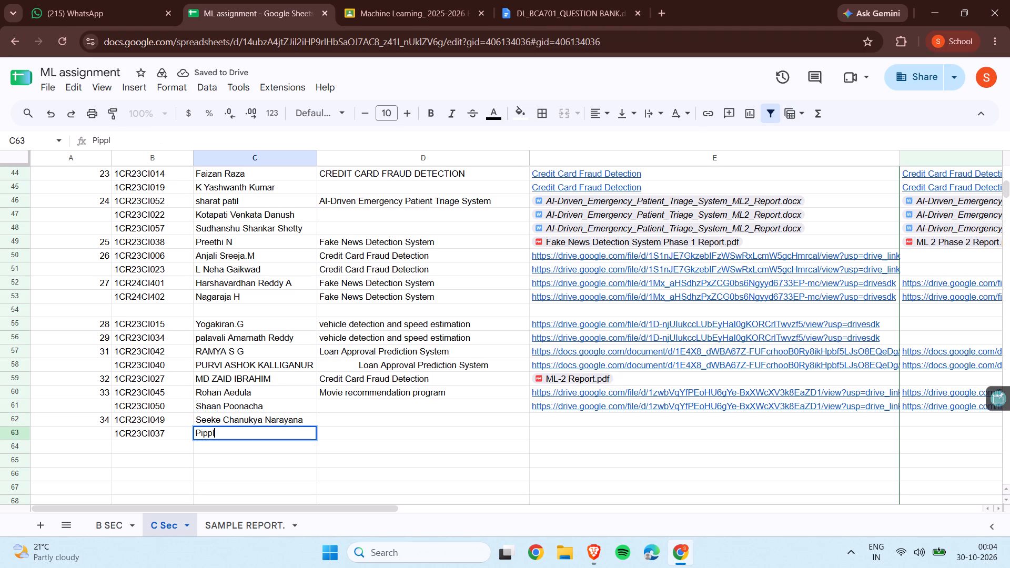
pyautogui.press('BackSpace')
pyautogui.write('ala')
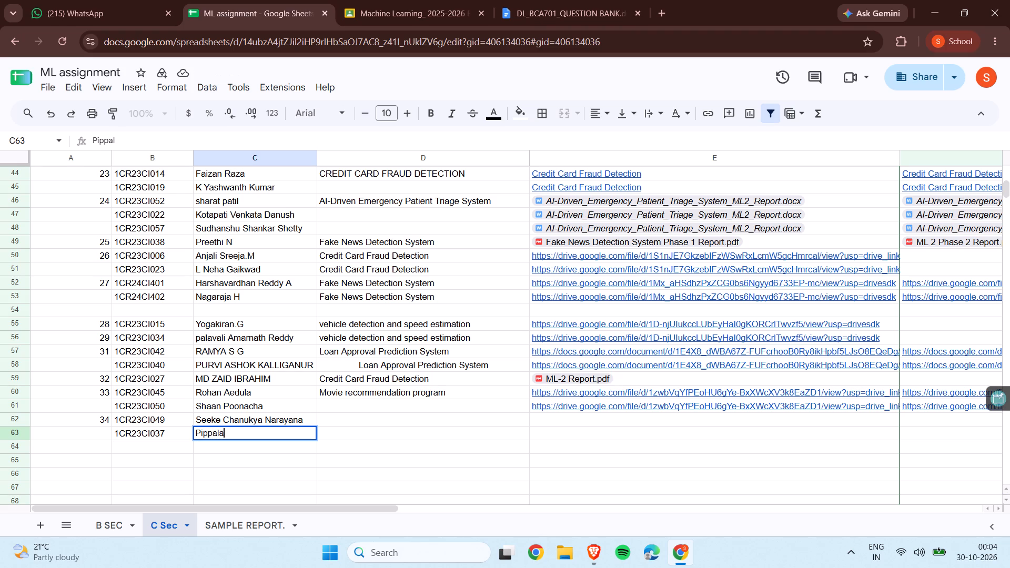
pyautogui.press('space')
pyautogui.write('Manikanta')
# Enter the project title "Vehicle detection and speed estimation" in cell D62 for batch 34.
pyautogui.click(360, 414)
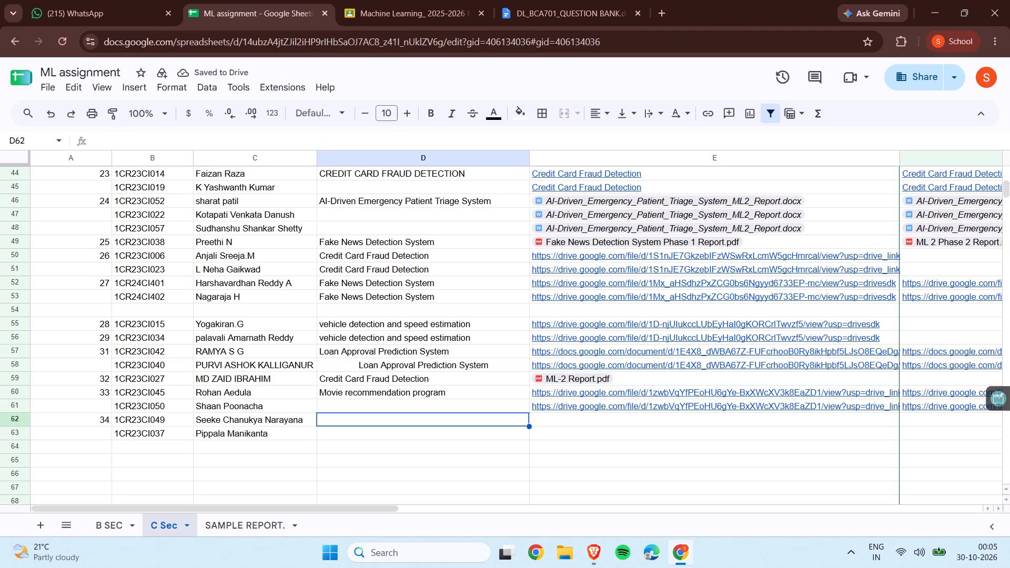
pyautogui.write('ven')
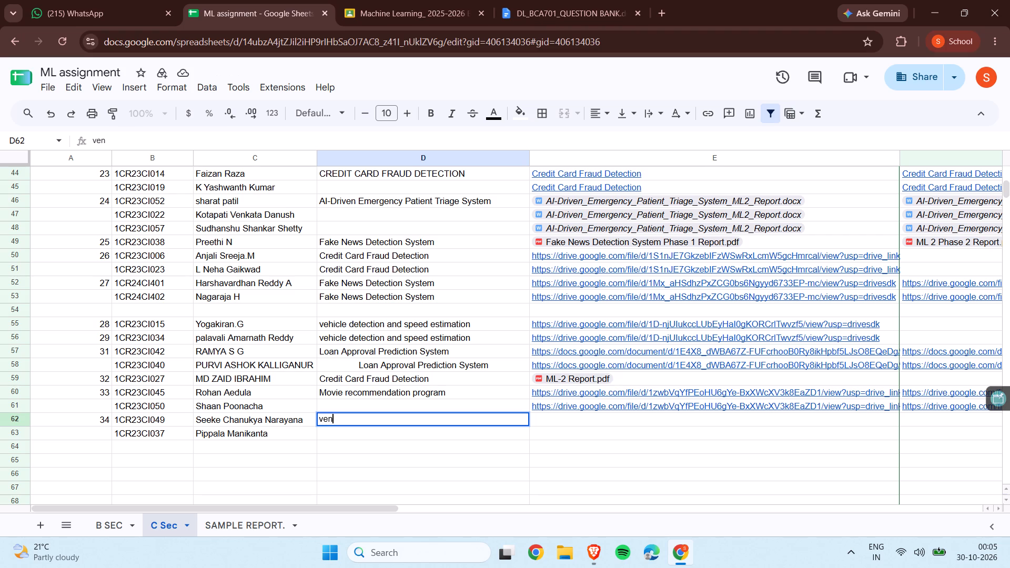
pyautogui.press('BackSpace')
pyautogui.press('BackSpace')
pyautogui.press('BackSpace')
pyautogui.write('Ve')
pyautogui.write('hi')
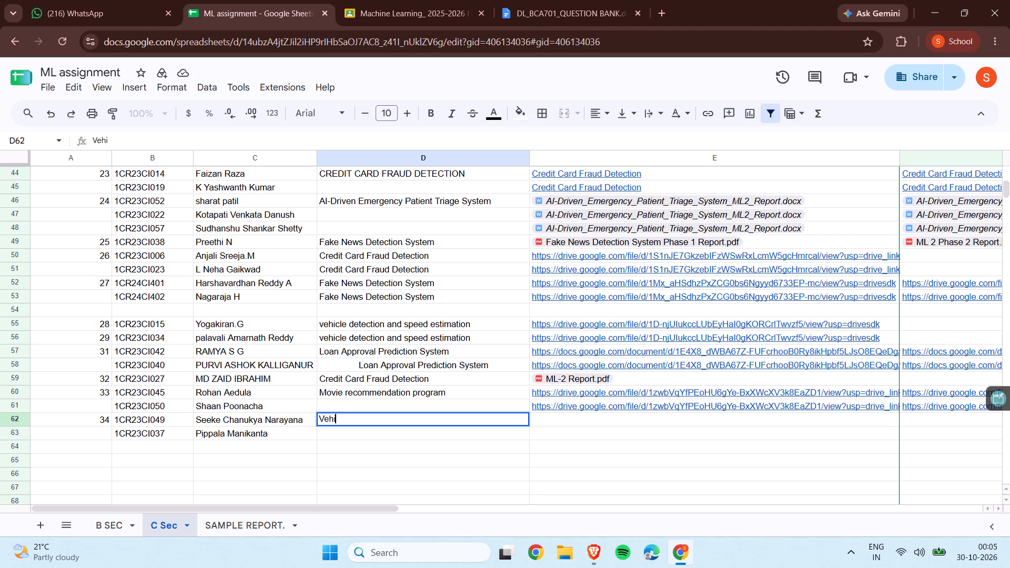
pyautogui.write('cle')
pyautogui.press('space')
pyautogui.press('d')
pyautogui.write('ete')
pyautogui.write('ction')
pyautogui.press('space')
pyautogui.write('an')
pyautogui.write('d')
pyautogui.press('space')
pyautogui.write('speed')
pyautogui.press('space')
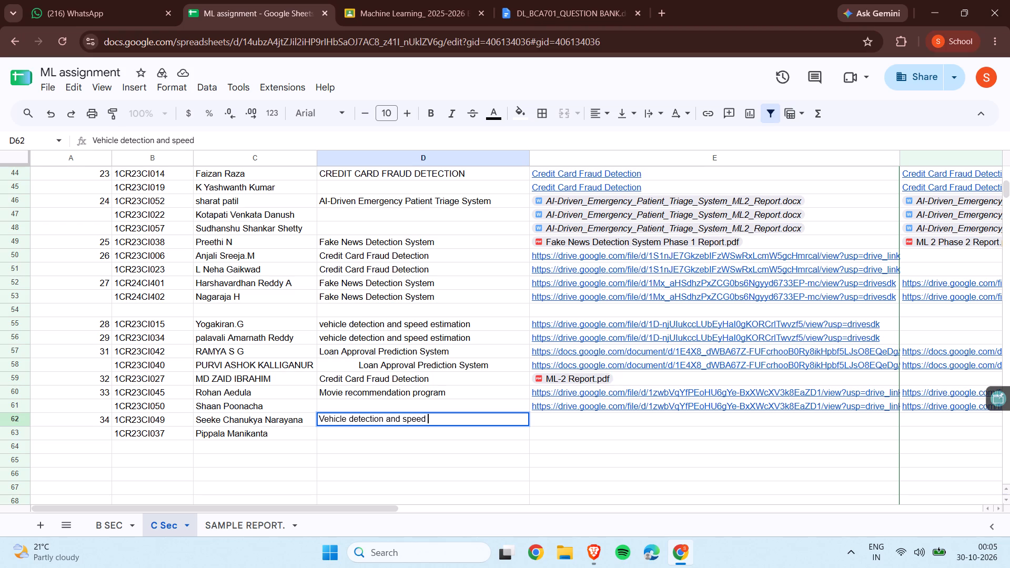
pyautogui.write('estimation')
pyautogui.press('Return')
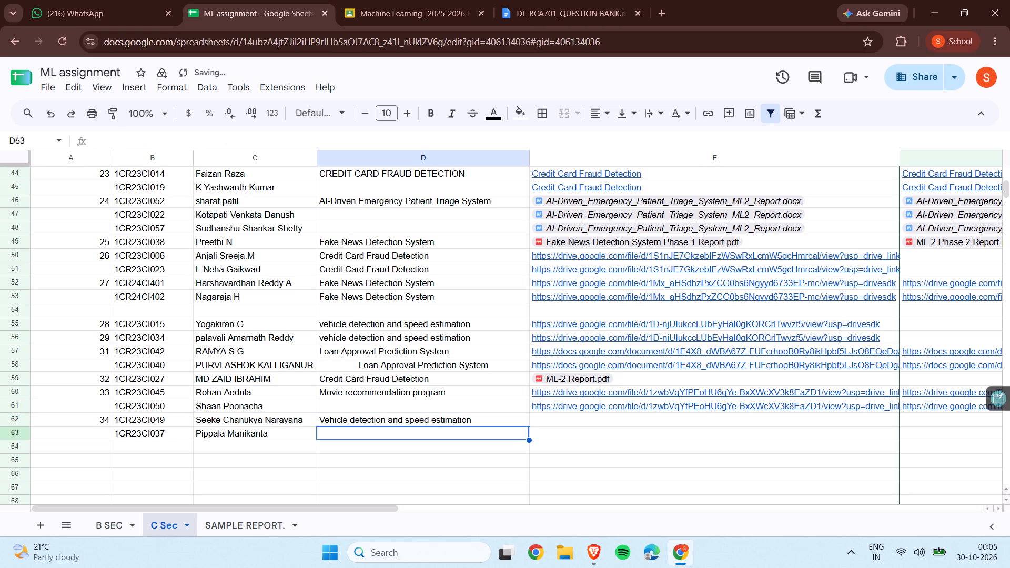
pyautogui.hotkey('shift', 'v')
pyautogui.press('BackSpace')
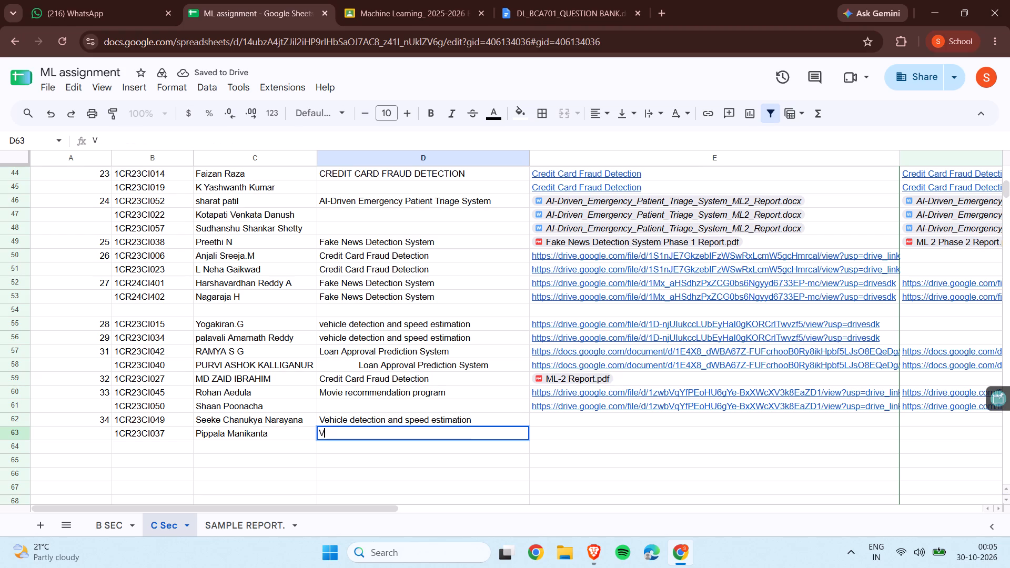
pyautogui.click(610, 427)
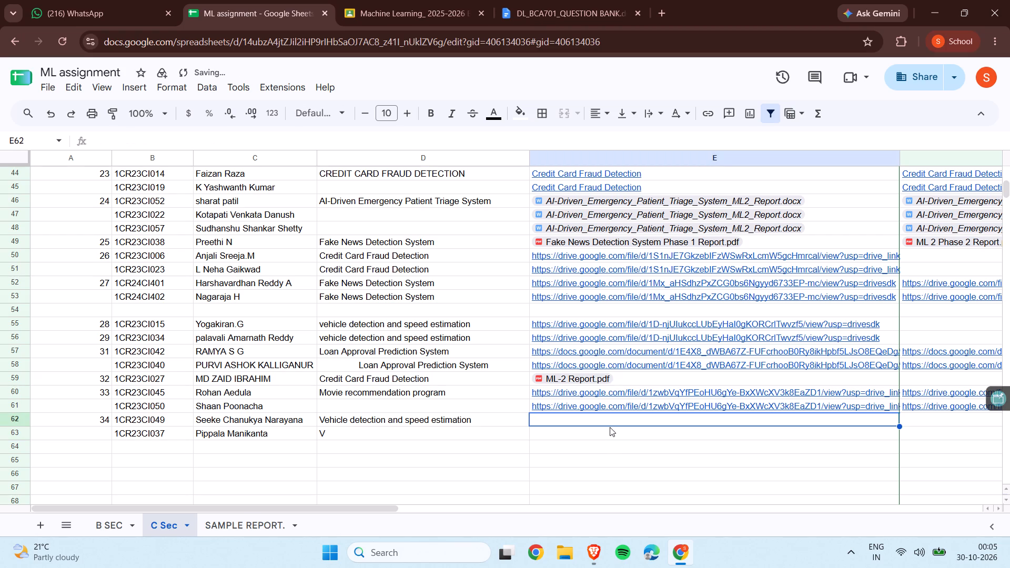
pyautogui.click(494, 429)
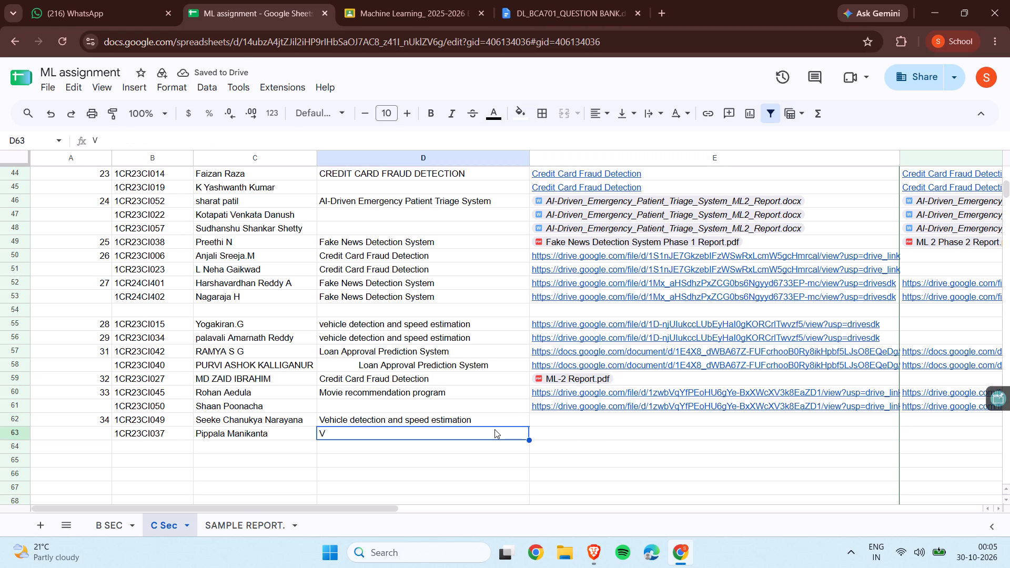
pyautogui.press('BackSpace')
# Select cell E62, the report link cell in batch 34's first row.
pyautogui.click(568, 416)
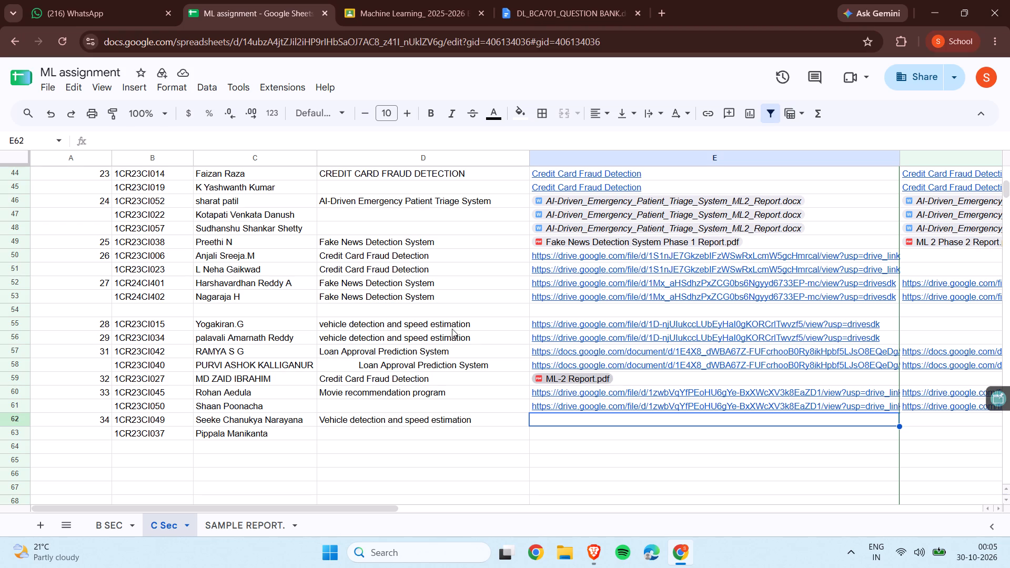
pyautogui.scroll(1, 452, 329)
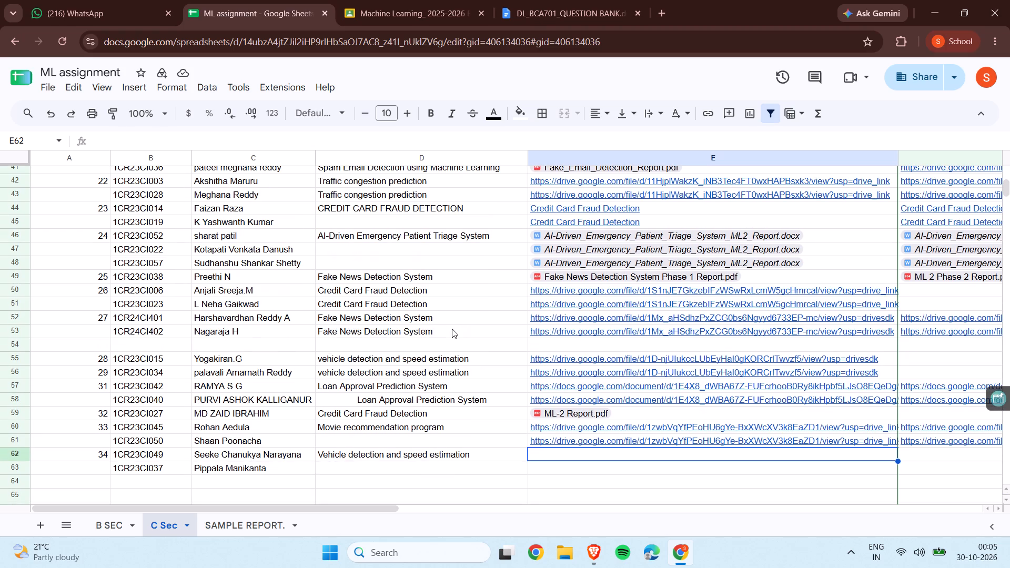
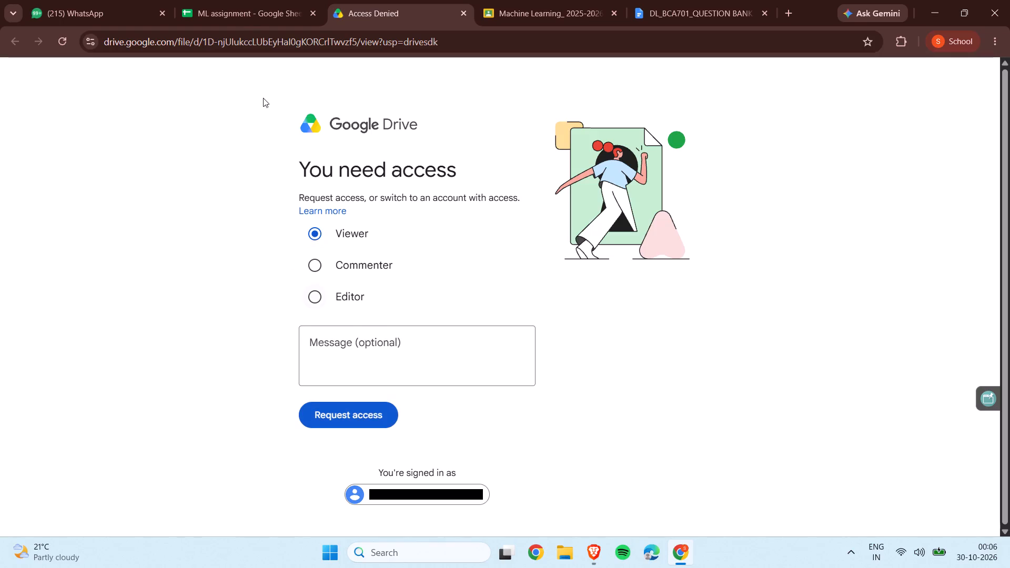
# Open the Fake News Detection System Phase 1 report linked in cell E49 of the ML assignment sheet and read through it.
pyautogui.click(238, 17)
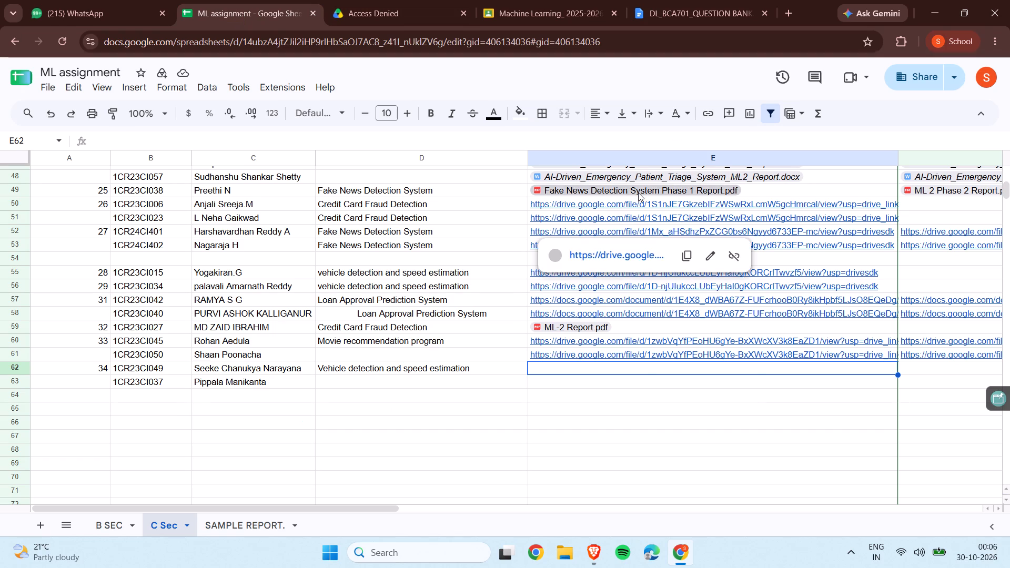
pyautogui.click(638, 192)
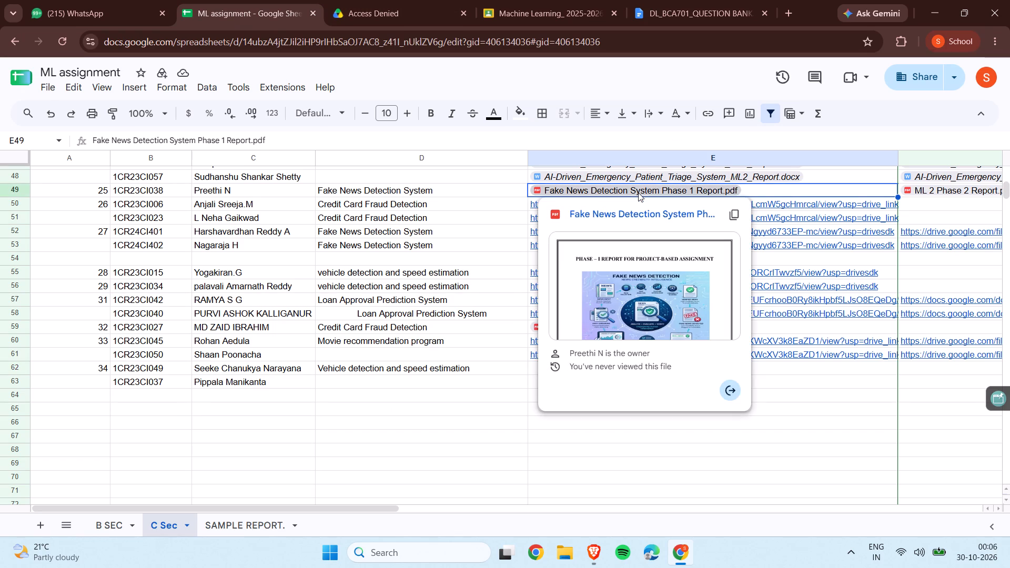
pyautogui.click(629, 220)
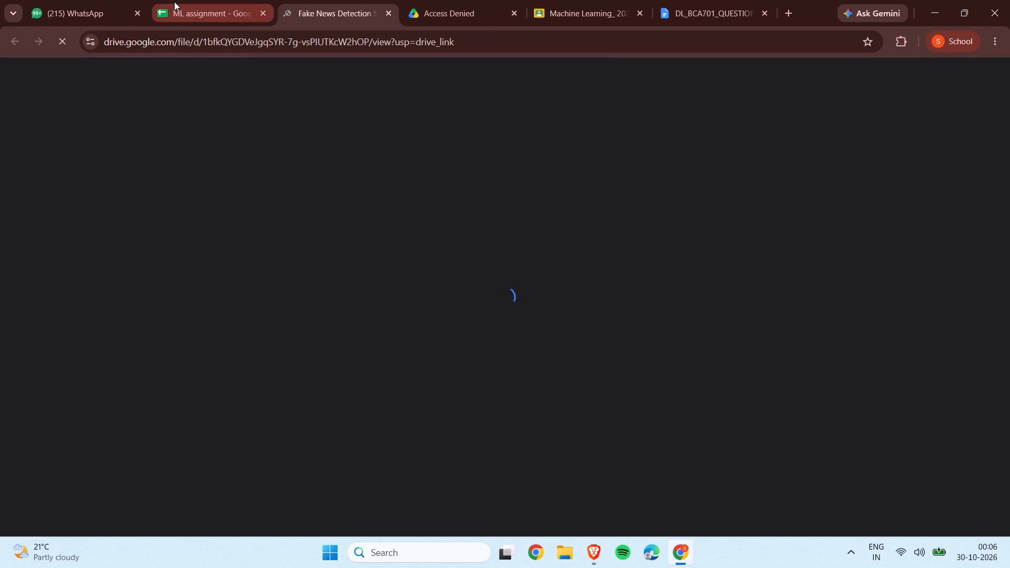
pyautogui.scroll(-6, 495, 267)
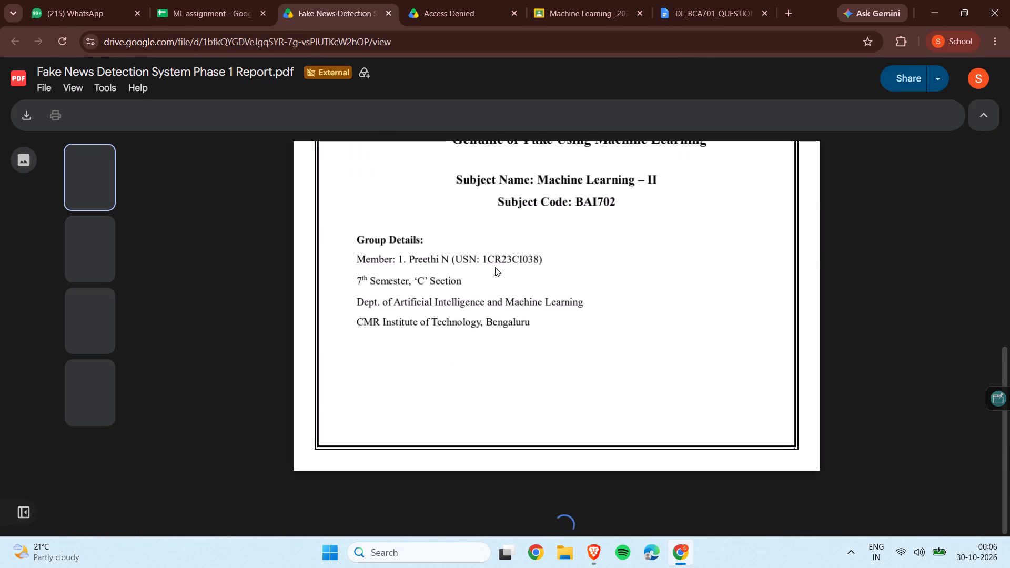
pyautogui.scroll(-1, 495, 267)
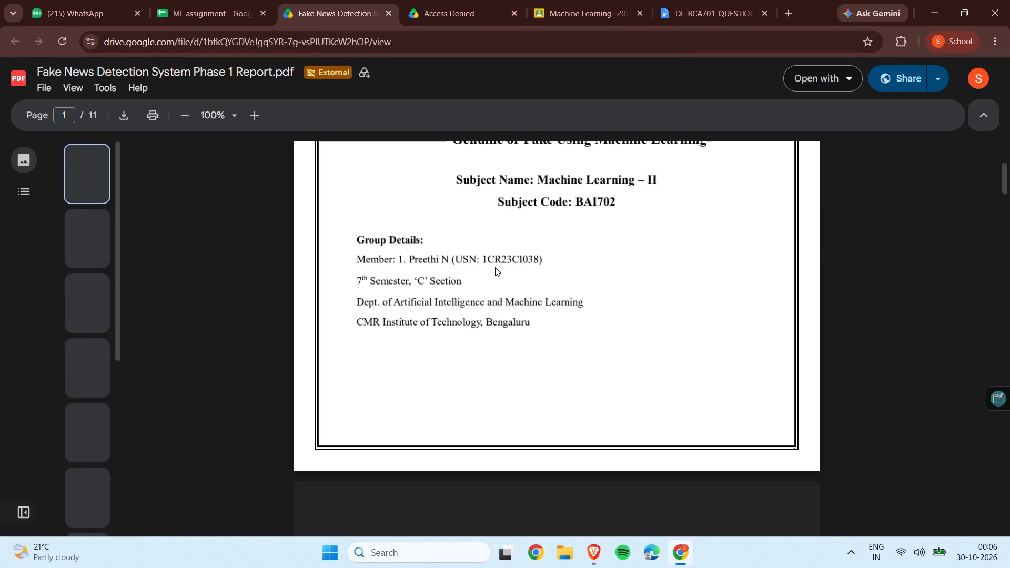
pyautogui.scroll(-8, 495, 267)
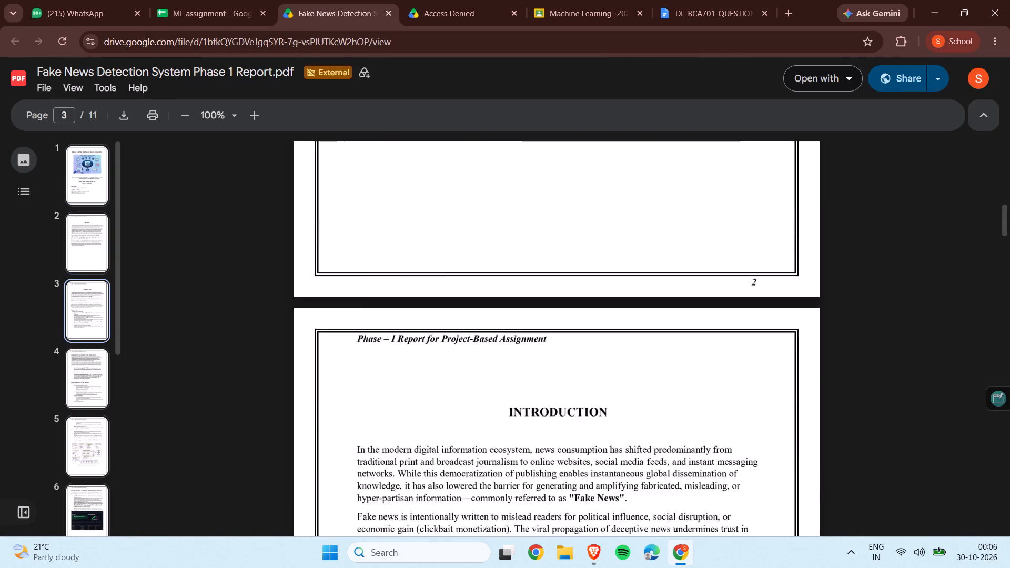
pyautogui.scroll(-6, 495, 267)
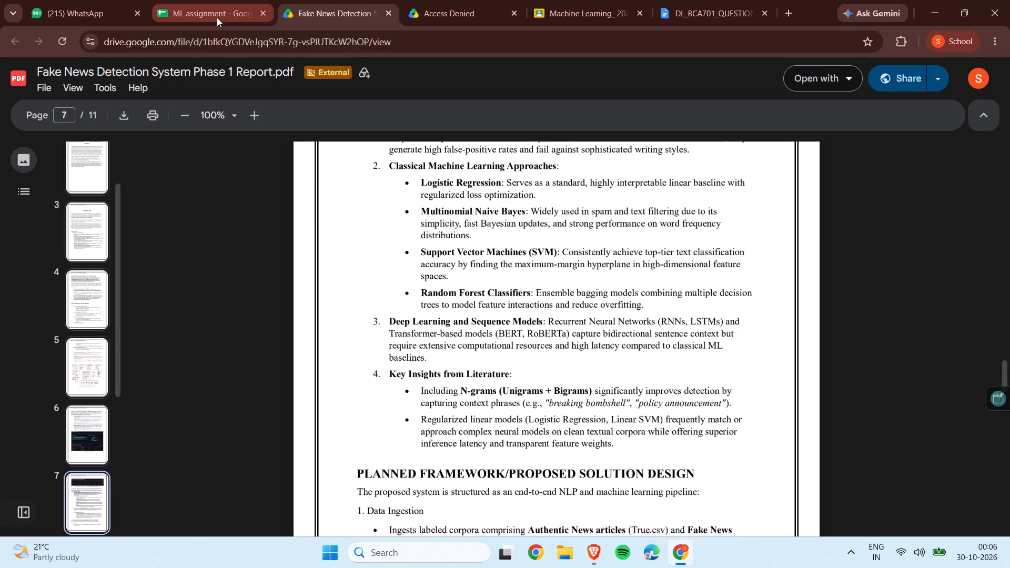
# Back in the ML assignment sheet, review how other batches filled in the project title, Phase 1 and Phase 2 report link columns.
pyautogui.click(217, 17)
pyautogui.scroll(6, 654, 249)
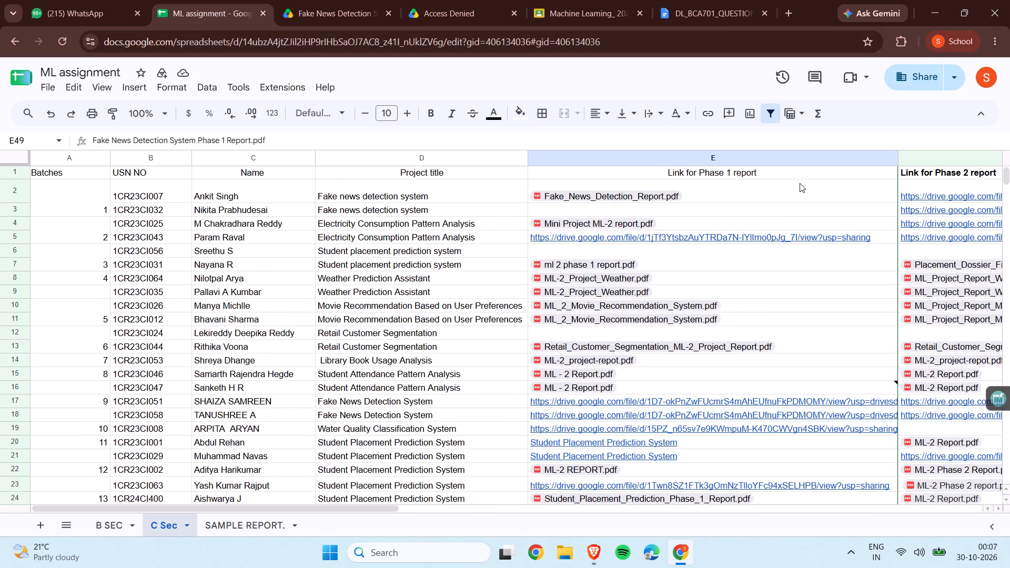
pyautogui.hscroll(-6, 797, 184)
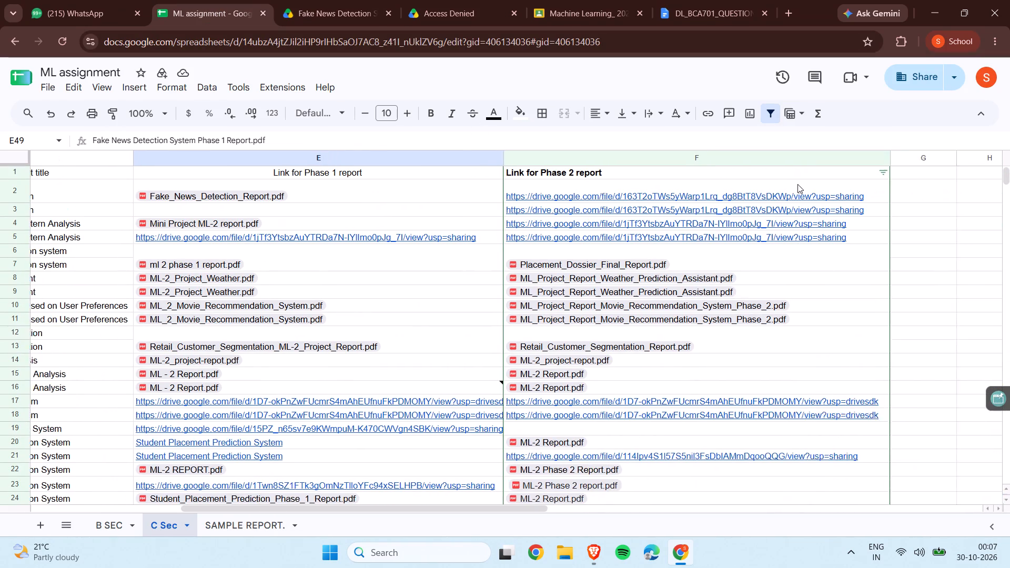
pyautogui.hscroll(-1, 797, 184)
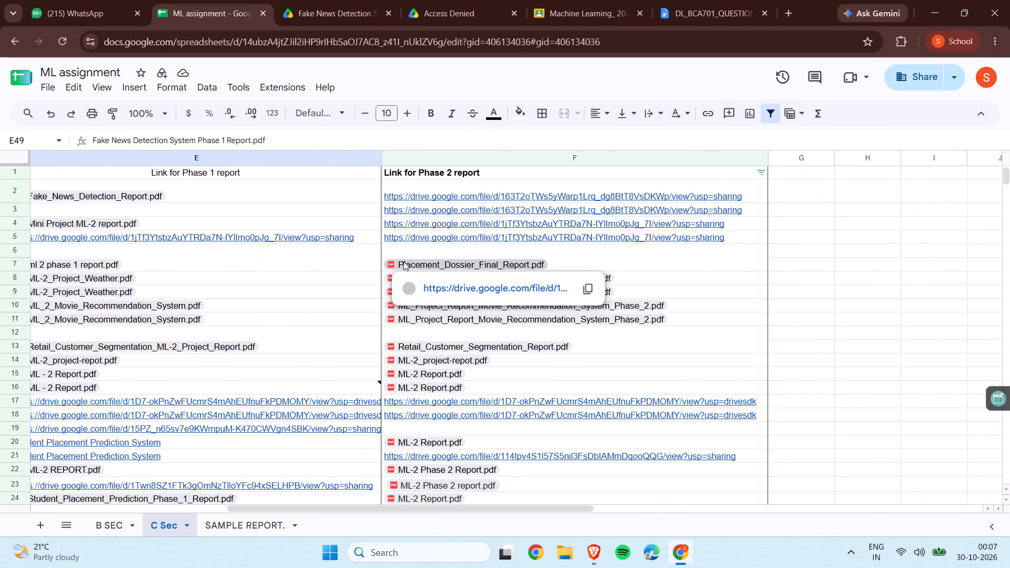
pyautogui.hscroll(5, 289, 261)
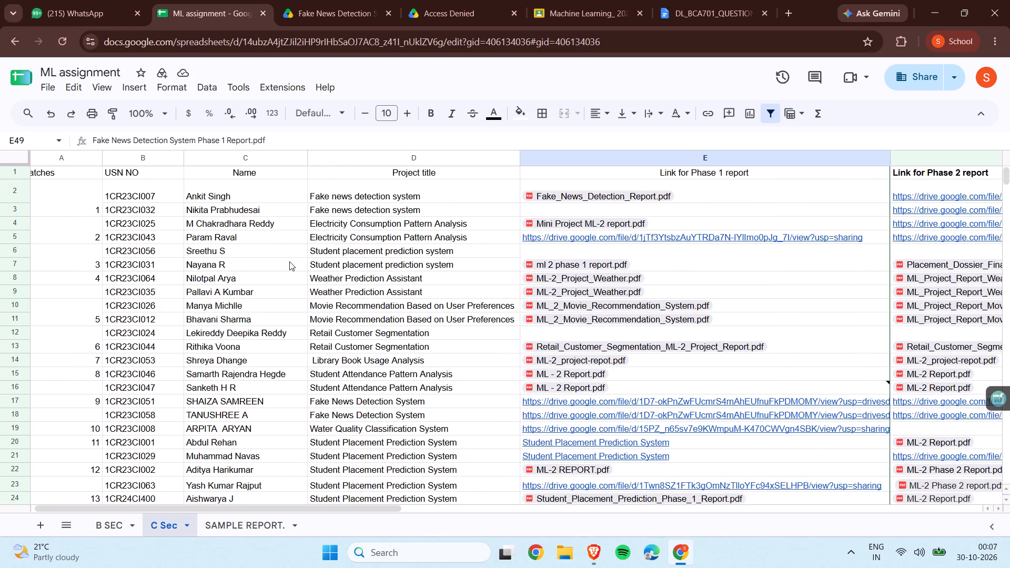
pyautogui.scroll(-6, 289, 261)
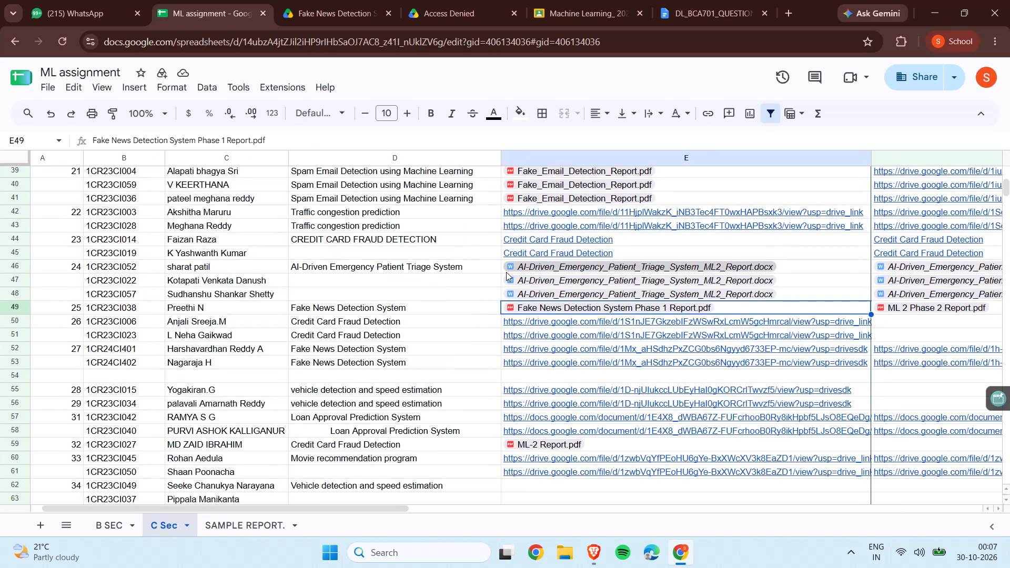
pyautogui.scroll(5, 506, 272)
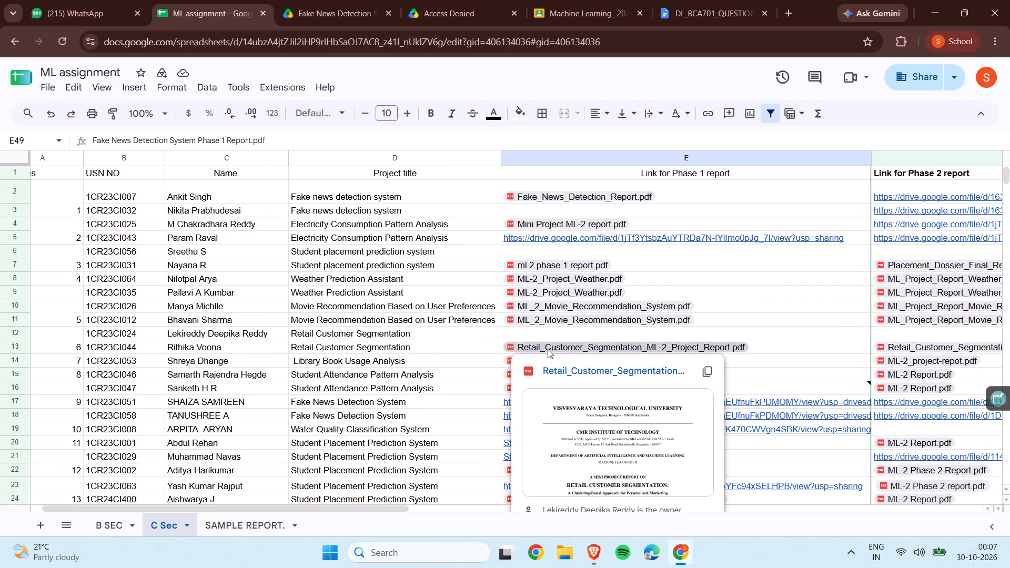
pyautogui.scroll(-2, 466, 277)
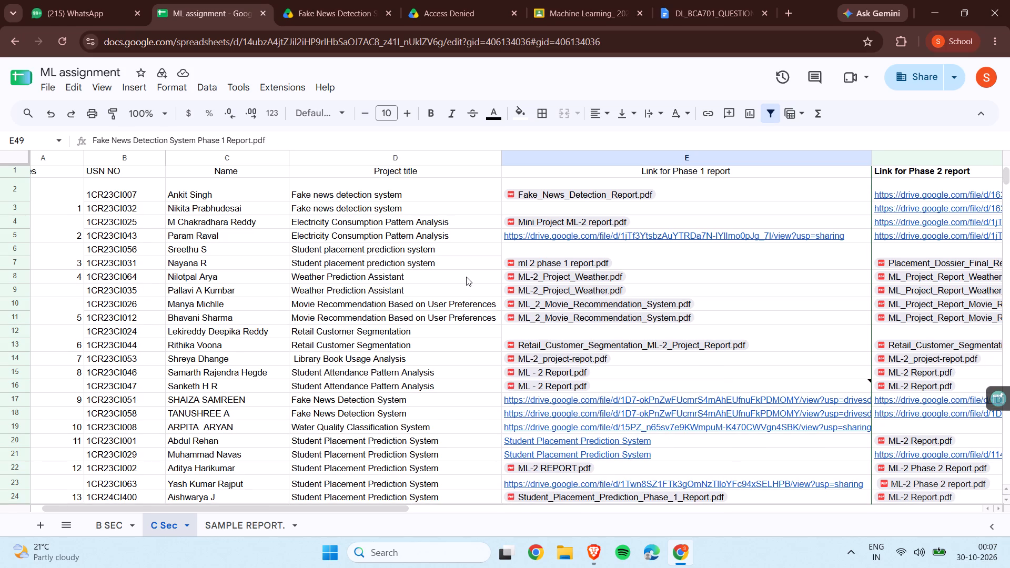
pyautogui.scroll(-4, 466, 277)
pyautogui.scroll(2, 466, 277)
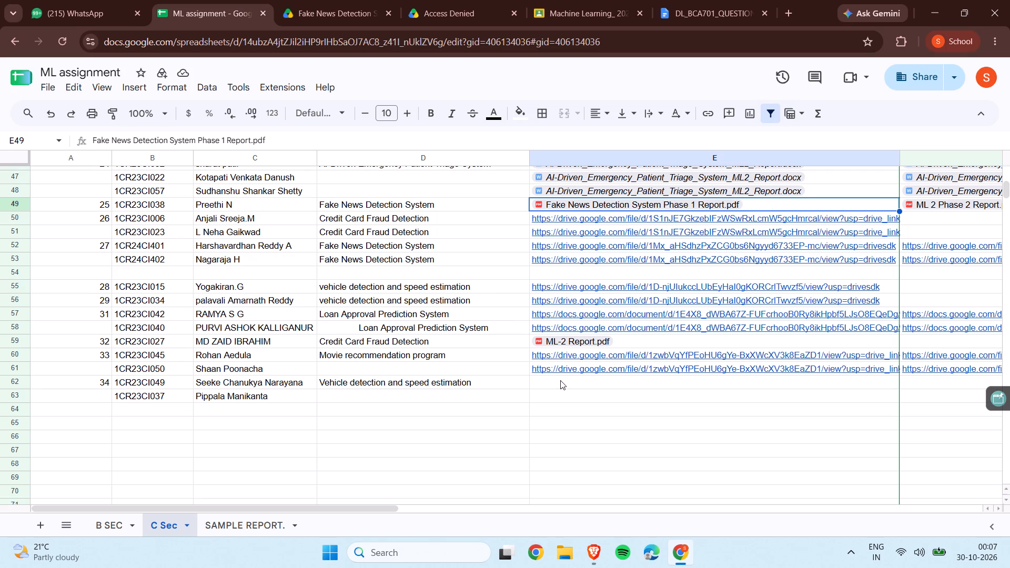
# Merge the batch 34 project title cells D62:D63 vertically.
pyautogui.doubleClick(500, 384)
pyautogui.click(501, 391)
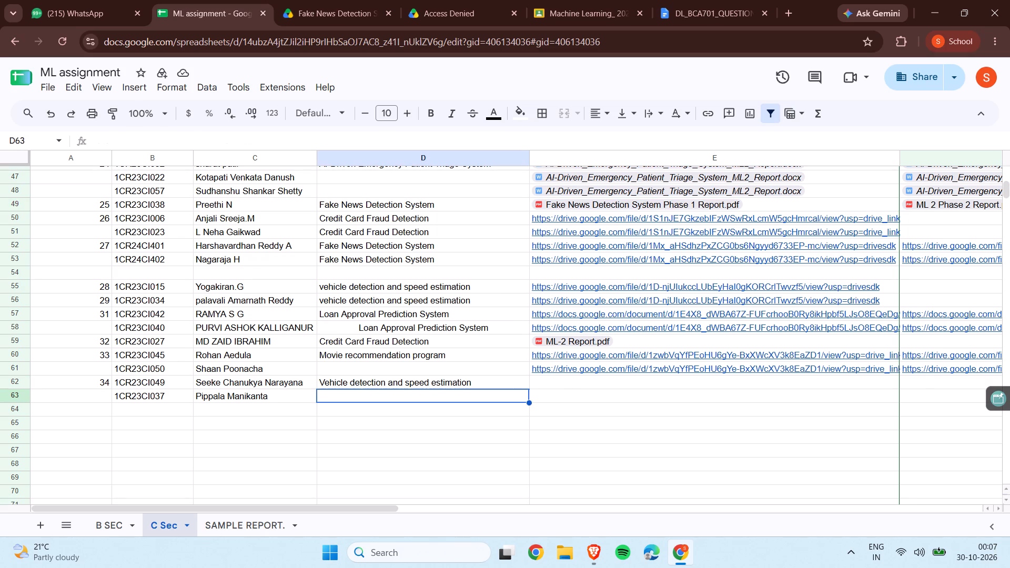
pyautogui.click(501, 391)
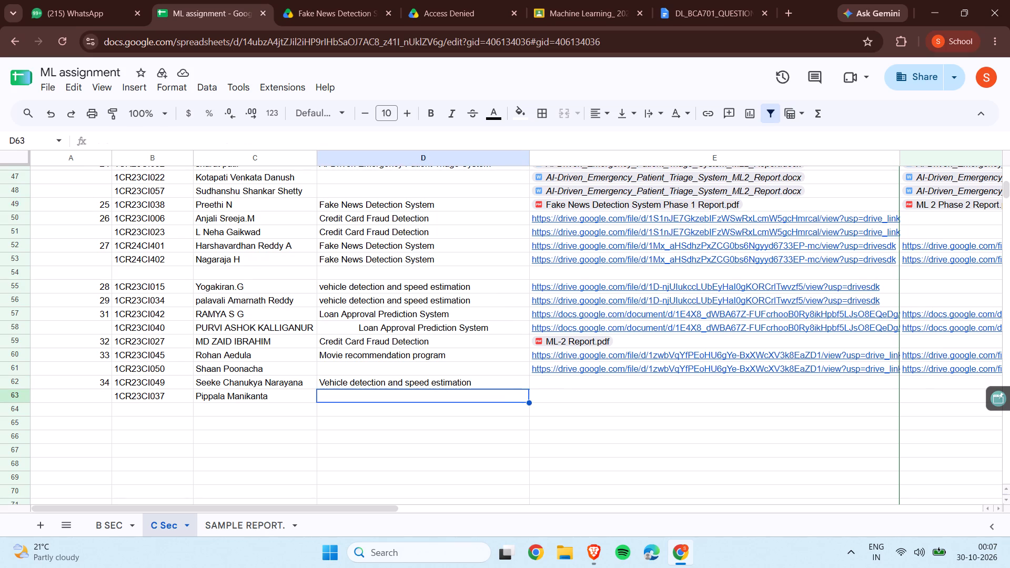
pyautogui.click(498, 379)
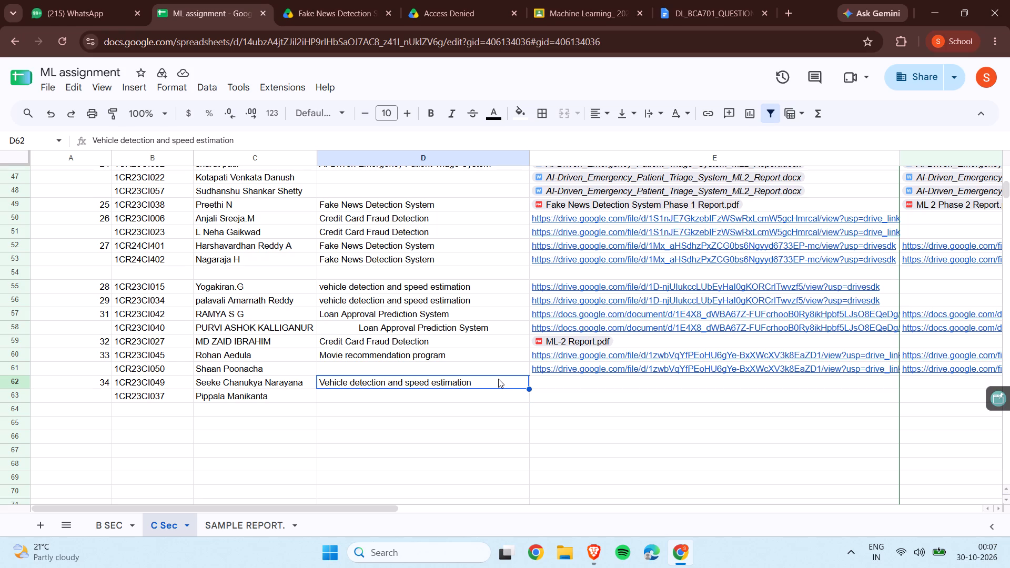
pyautogui.keyDown('ctrl'); pyautogui.click(497, 395); pyautogui.keyUp('ctrl')
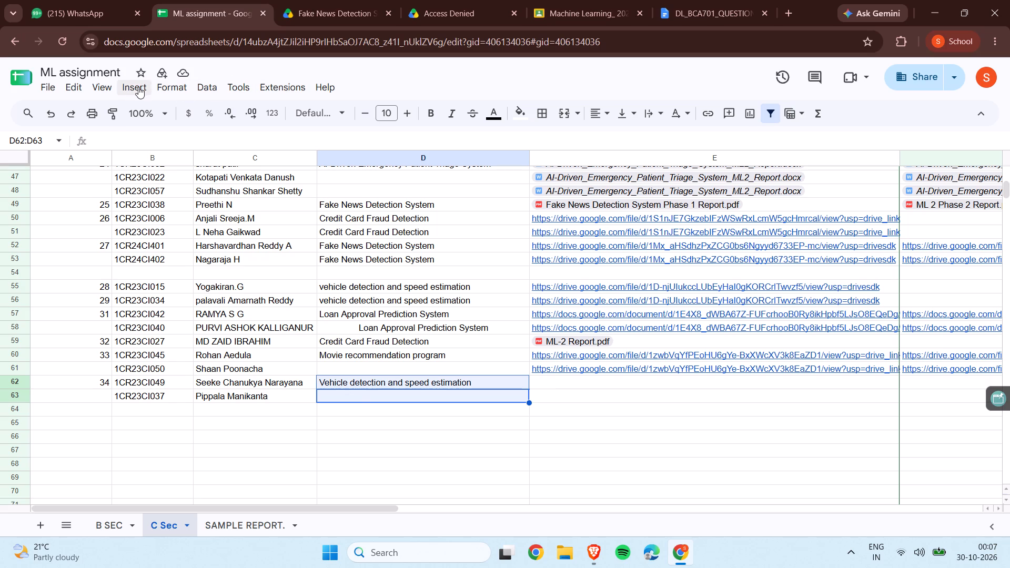
pyautogui.click(157, 88)
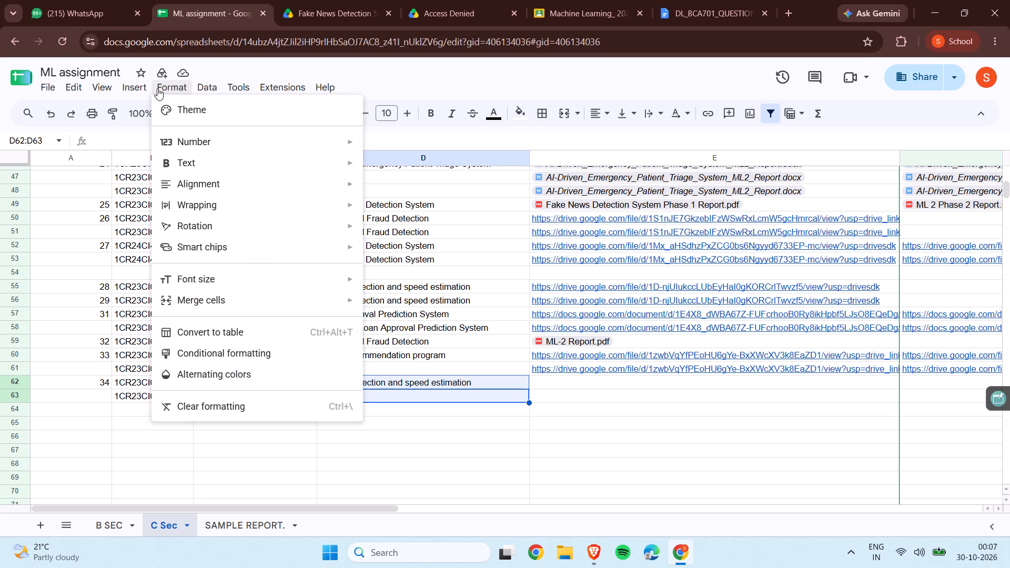
pyautogui.click(240, 300)
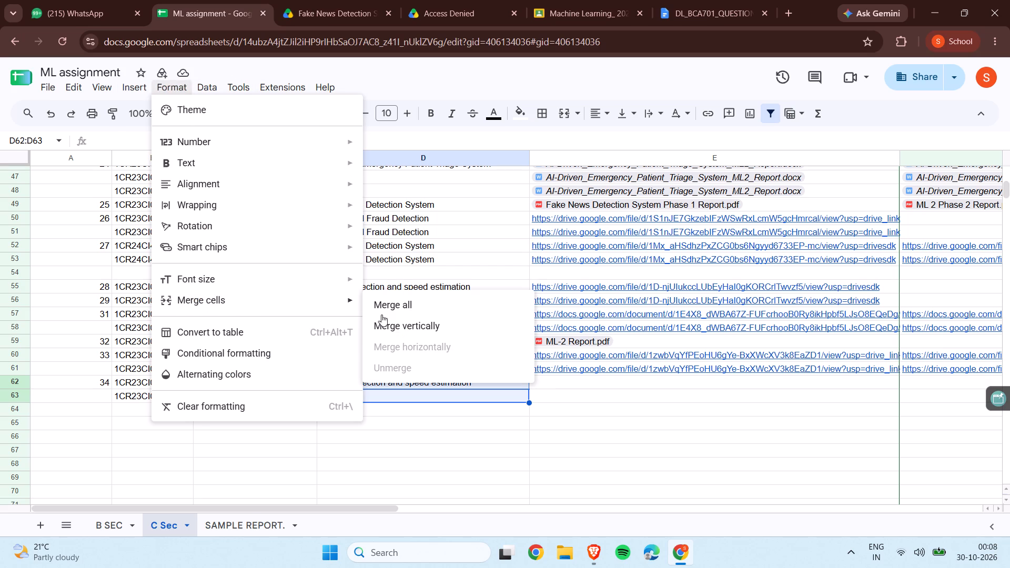
pyautogui.click(412, 318)
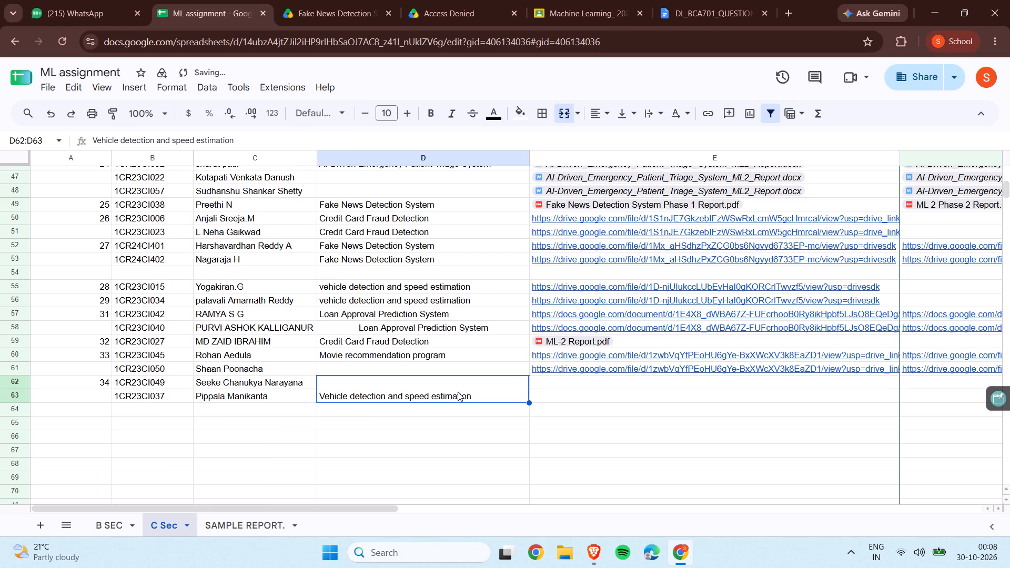
pyautogui.click(462, 408)
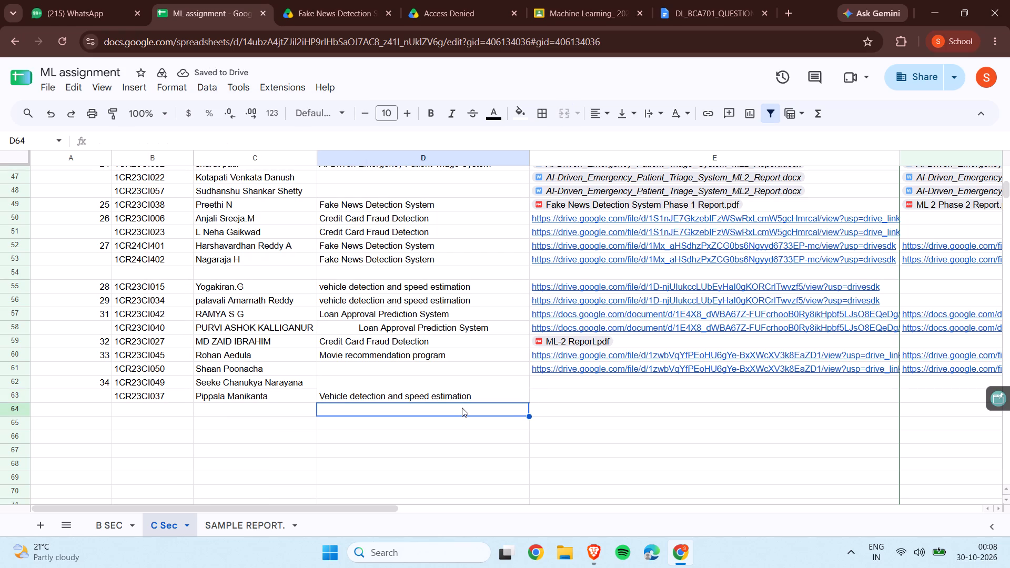
# Merge the batch 34 Phase 1 report link cells E62:E63 vertically.
pyautogui.click(600, 384)
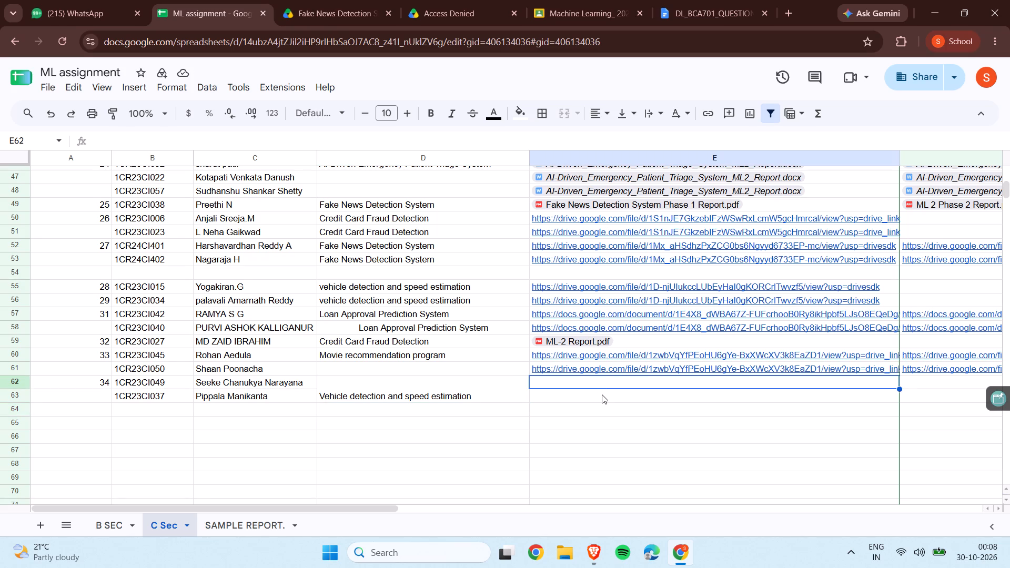
pyautogui.keyDown('ctrl'); pyautogui.click(603, 398); pyautogui.keyUp('ctrl')
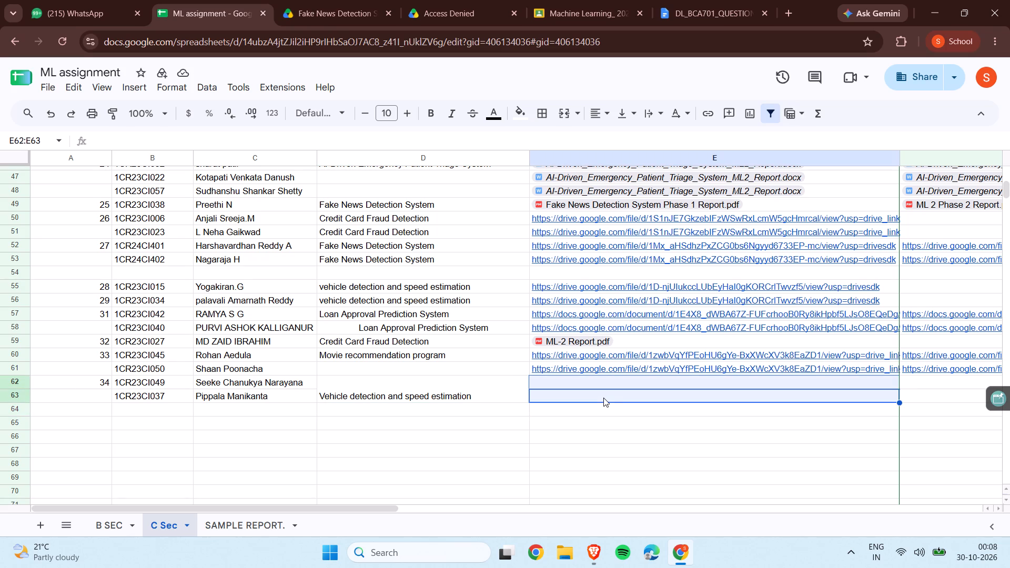
pyautogui.click(127, 89)
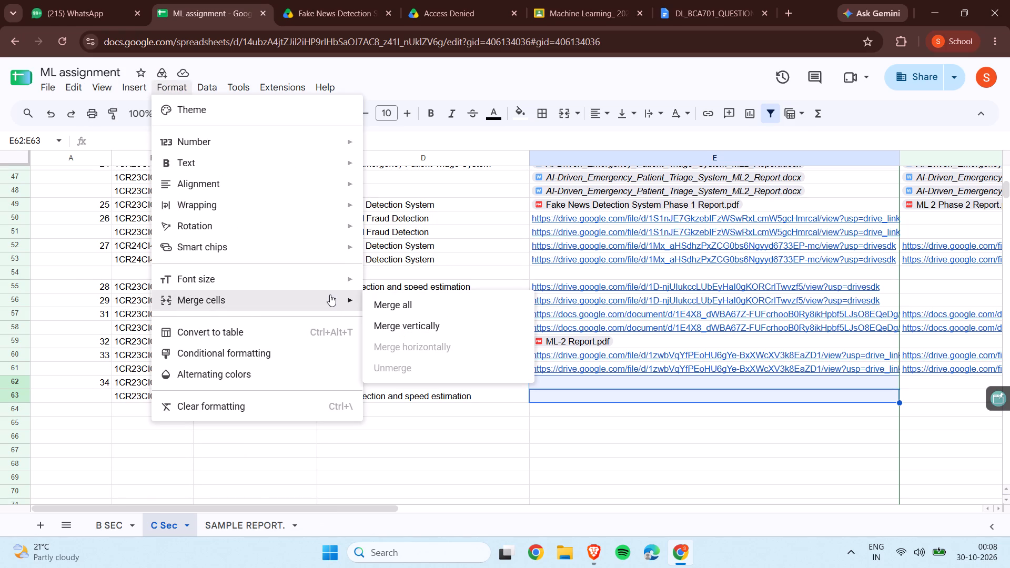
pyautogui.click(399, 319)
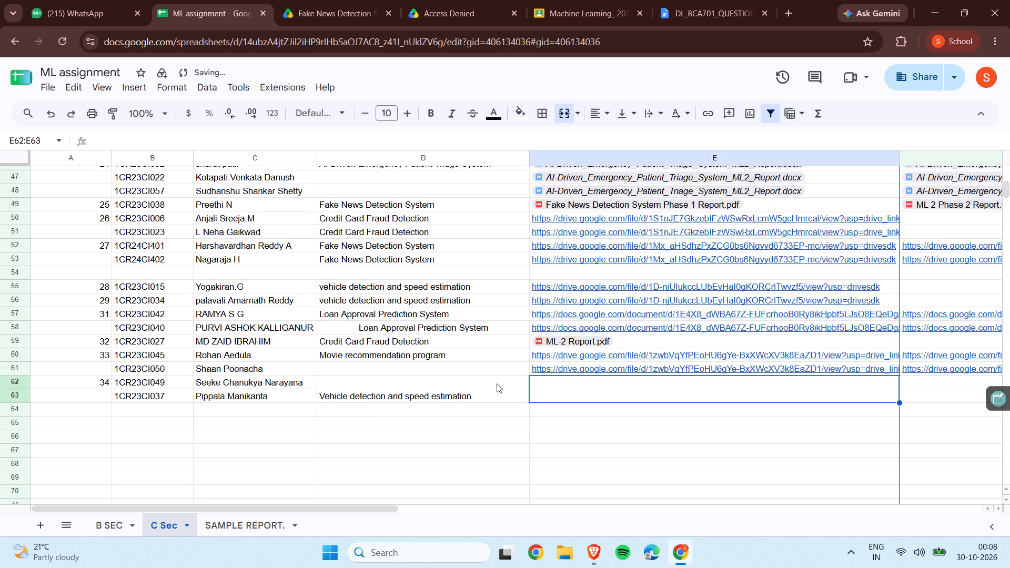
pyautogui.click(632, 449)
# Merge the batch 34 Phase 2 report link cells F62:F63 vertically.
pyautogui.hscroll(-2, 884, 383)
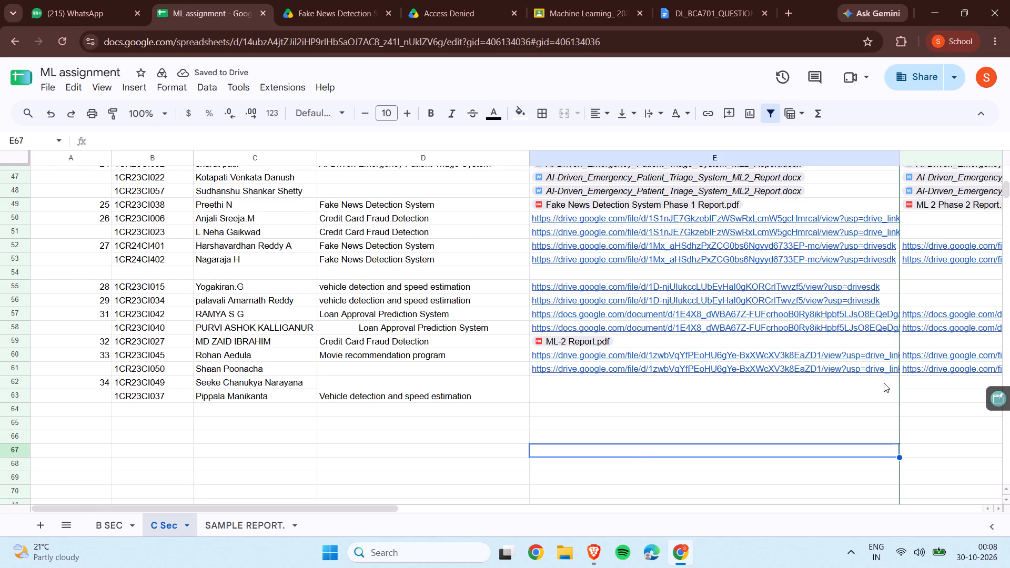
pyautogui.hscroll(-1, 884, 383)
pyautogui.click(838, 392)
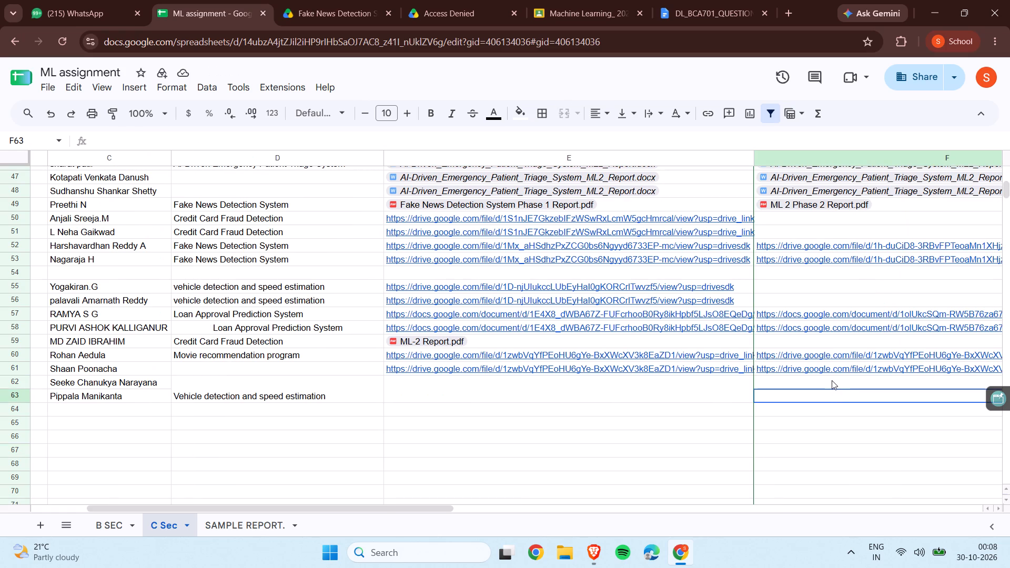
pyautogui.keyDown('ctrl'); pyautogui.doubleClick(832, 380); pyautogui.keyUp('ctrl')
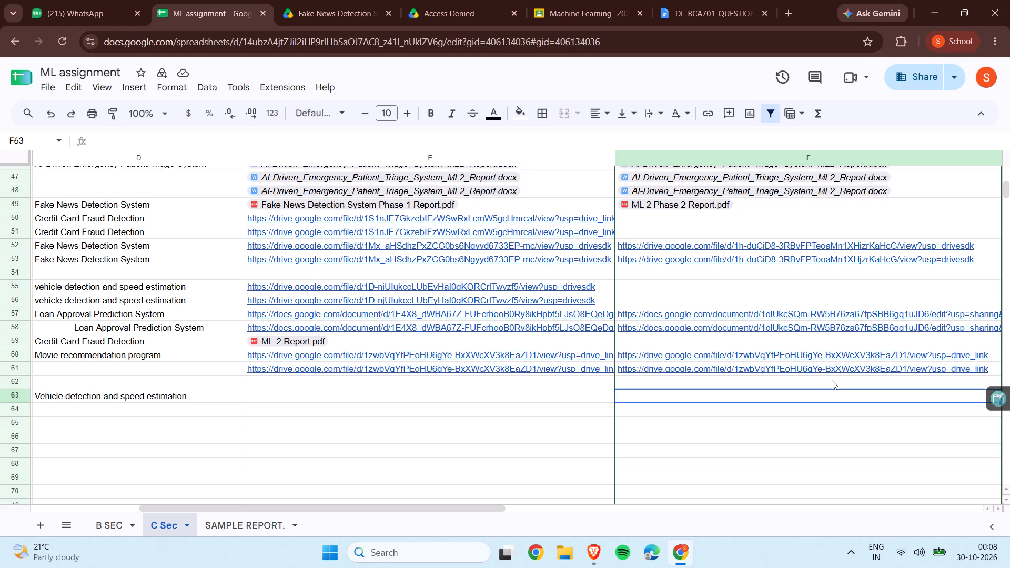
pyautogui.keyDown('ctrl'); pyautogui.click(822, 378); pyautogui.keyUp('ctrl')
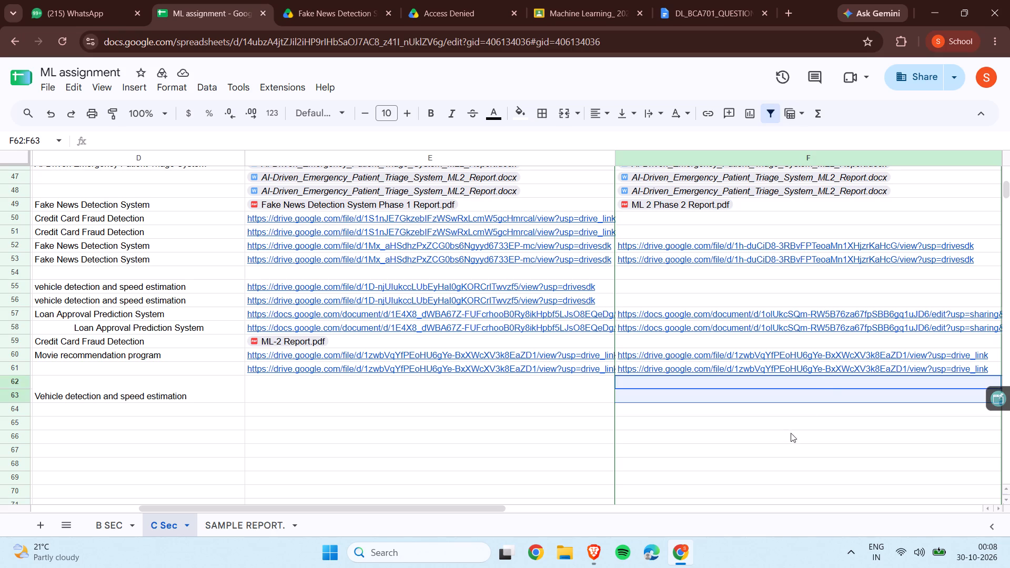
pyautogui.click(186, 86)
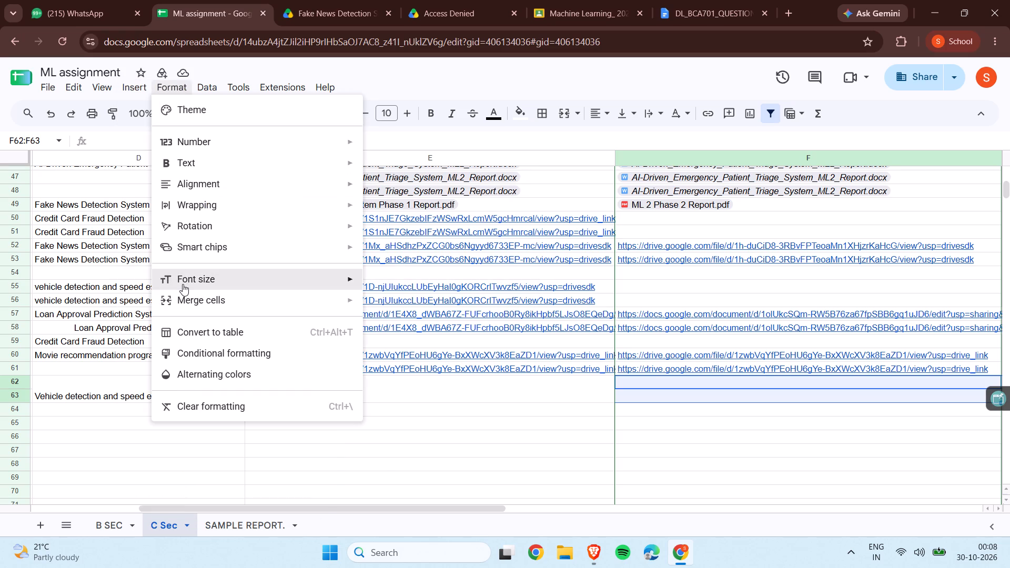
pyautogui.click(385, 323)
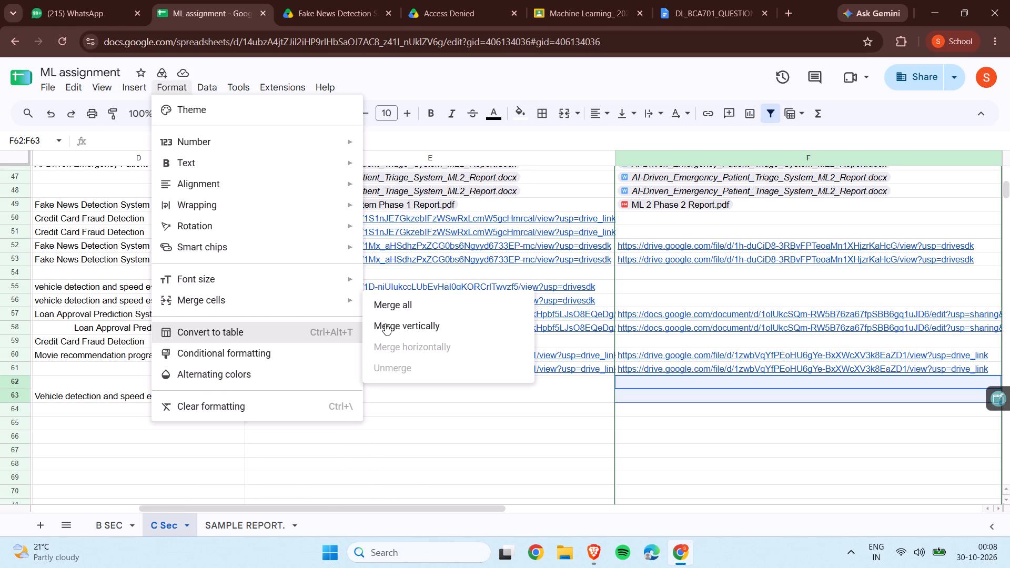
pyautogui.click(468, 427)
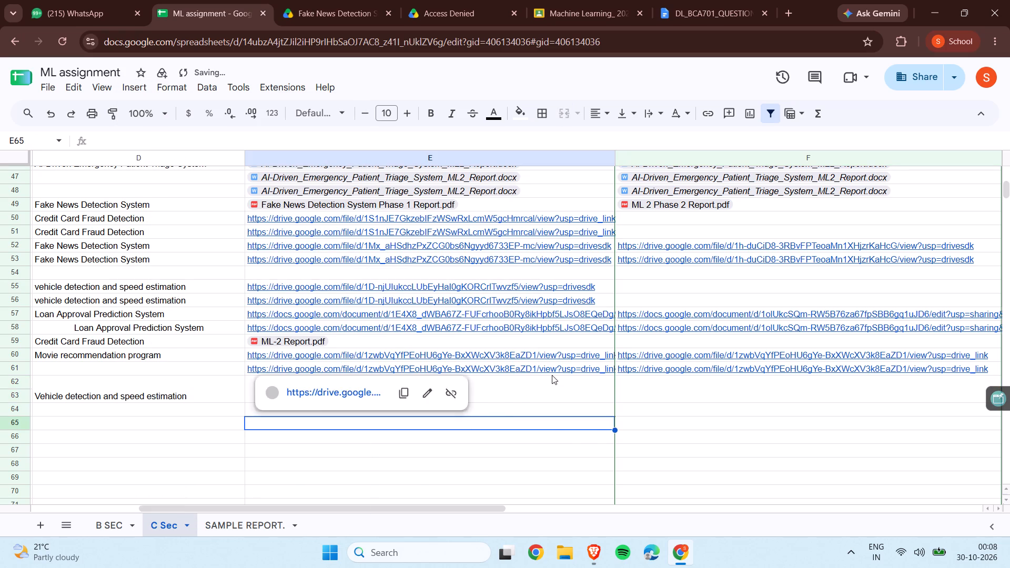
pyautogui.scroll(1, 552, 375)
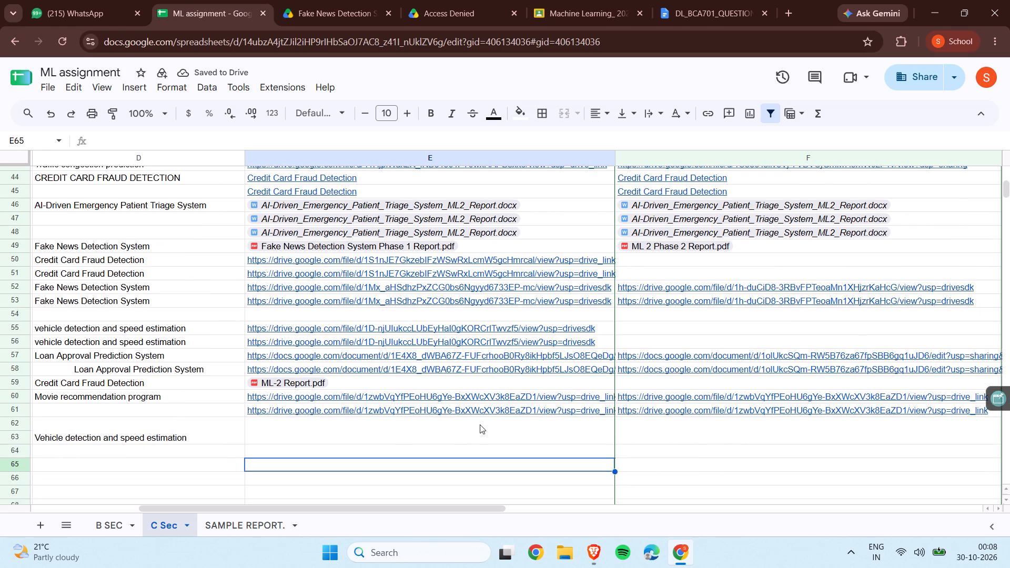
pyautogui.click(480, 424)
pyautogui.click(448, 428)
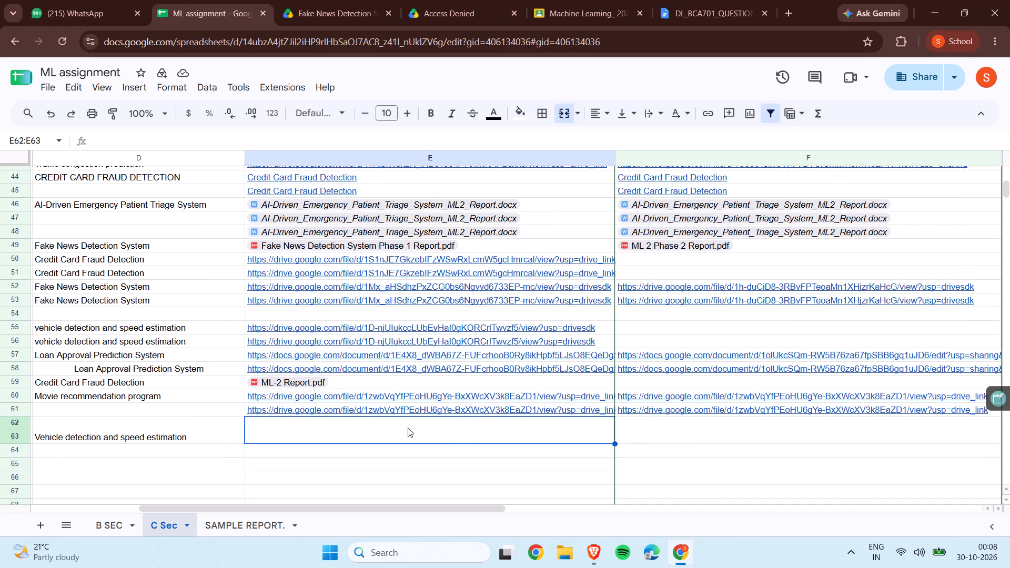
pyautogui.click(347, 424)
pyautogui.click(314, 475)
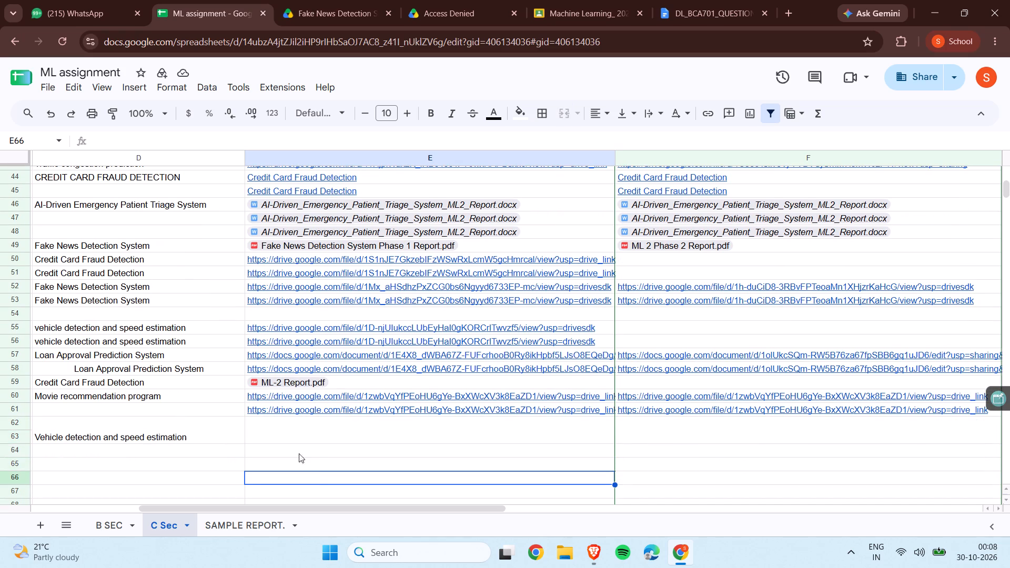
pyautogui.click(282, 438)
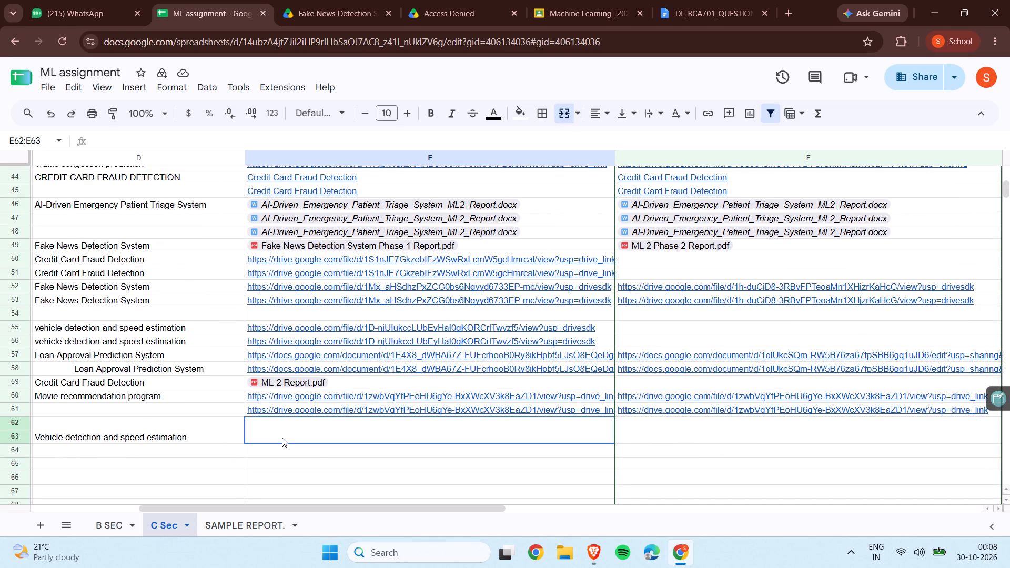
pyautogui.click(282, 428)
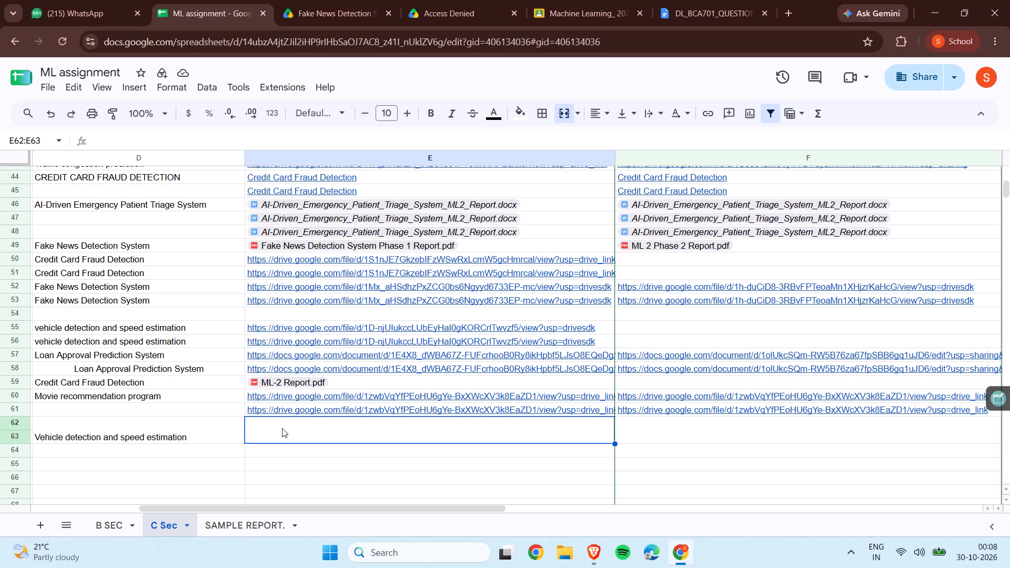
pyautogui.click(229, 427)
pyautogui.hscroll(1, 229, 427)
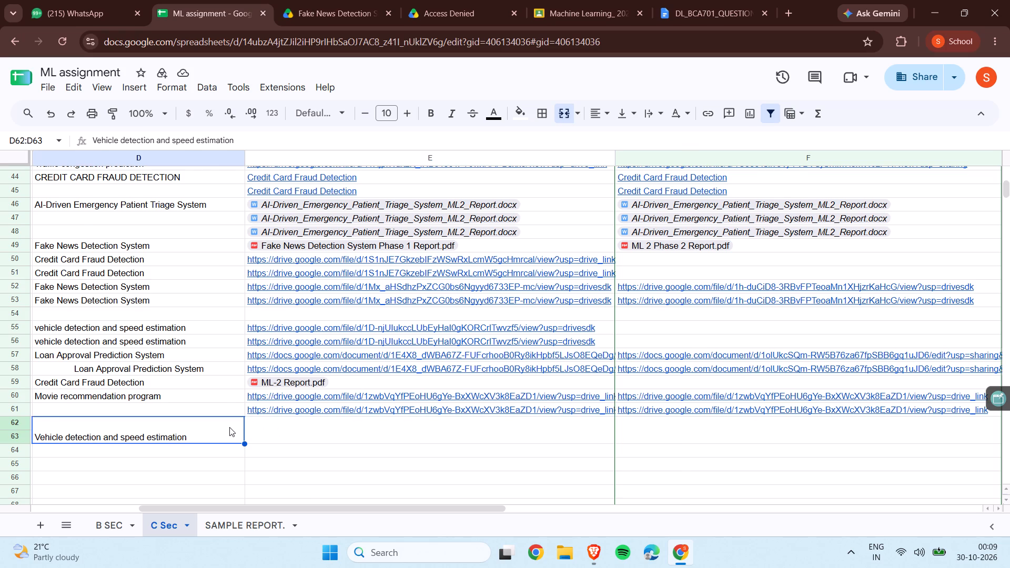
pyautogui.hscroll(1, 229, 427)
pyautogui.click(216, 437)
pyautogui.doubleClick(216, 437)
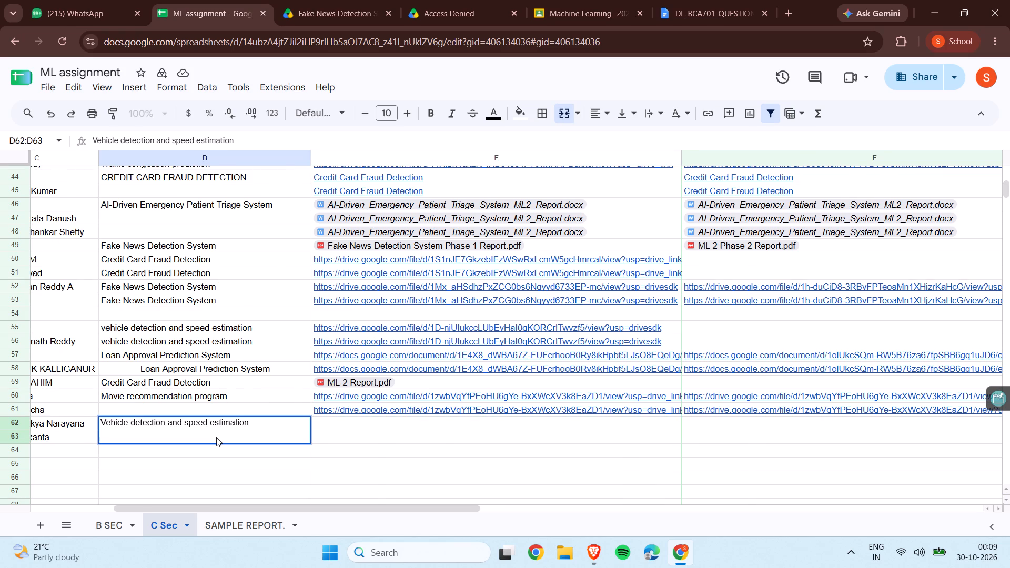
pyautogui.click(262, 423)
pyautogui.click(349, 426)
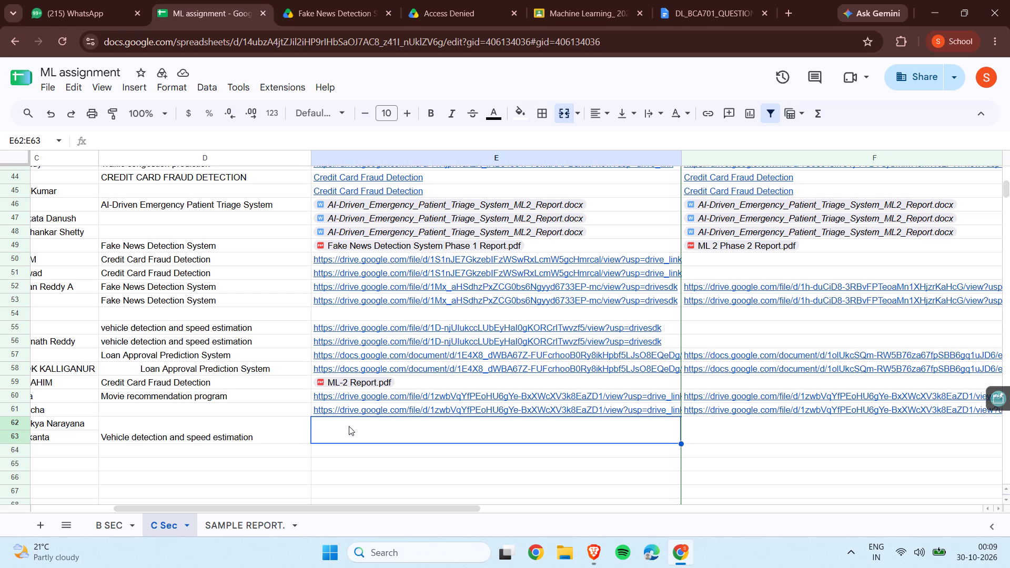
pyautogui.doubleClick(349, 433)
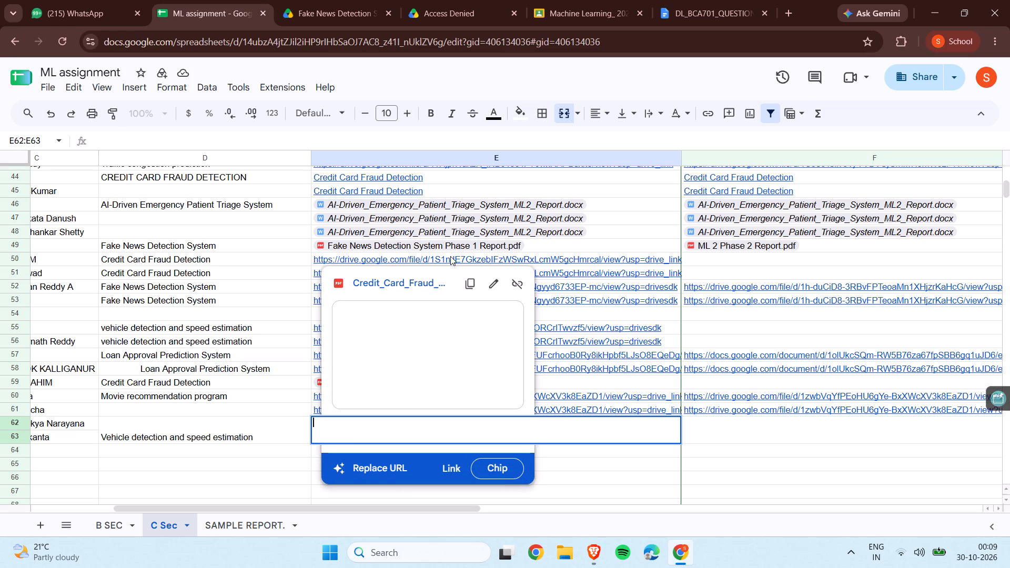
# Open the Credit Card Fraud Detection Phase 1 report linked in row 50, examine its layout and chapters, and return to the ML assignment sheet.
pyautogui.click(387, 312)
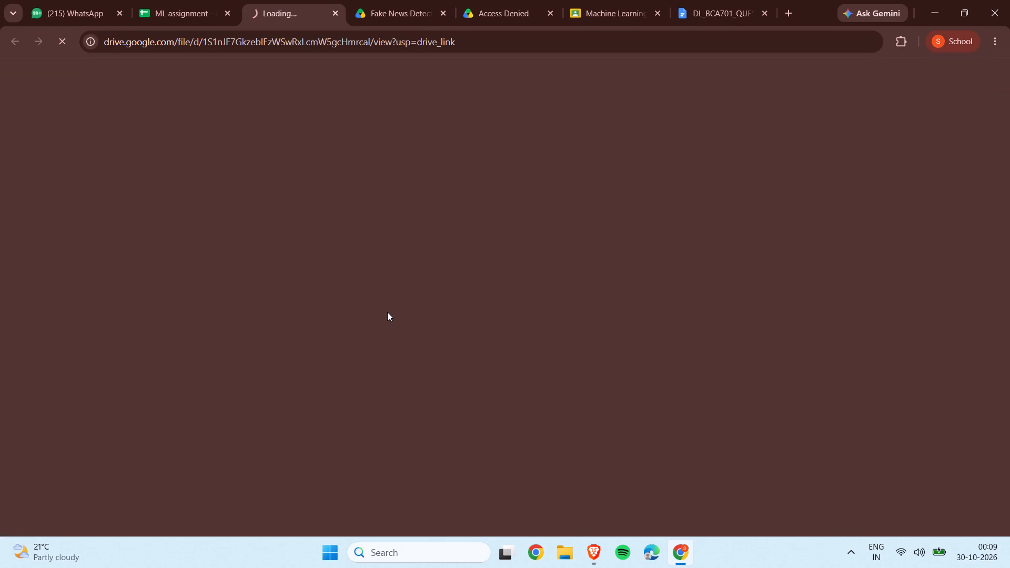
pyautogui.scroll(-4, 472, 265)
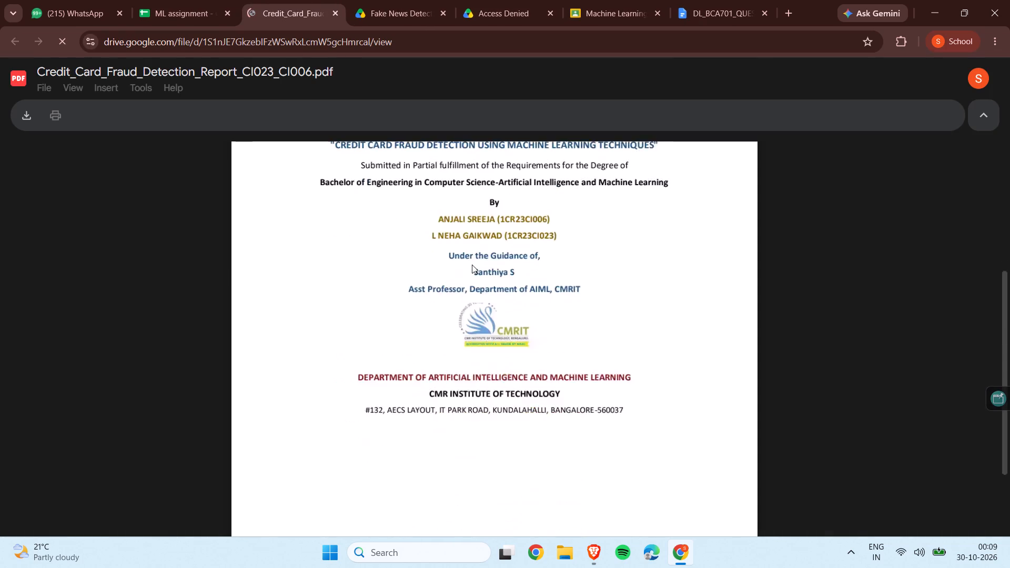
pyautogui.scroll(-7, 472, 265)
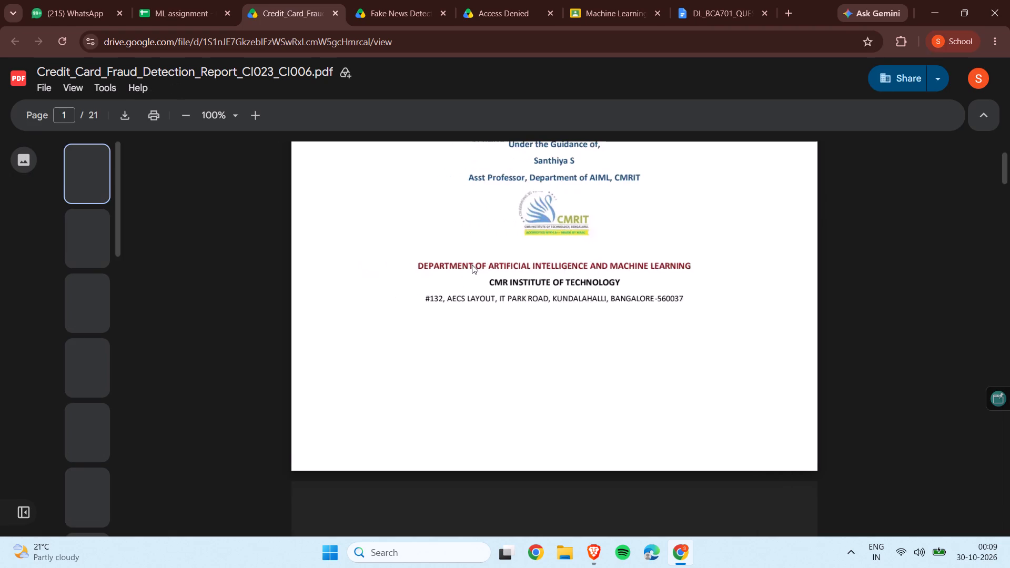
pyautogui.scroll(-6, 472, 265)
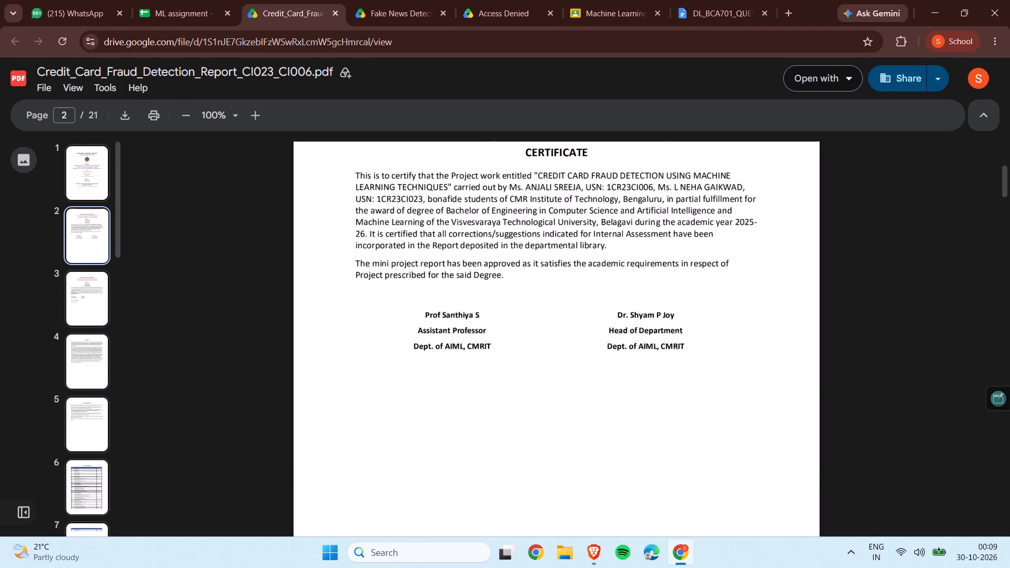
pyautogui.scroll(-10, 472, 265)
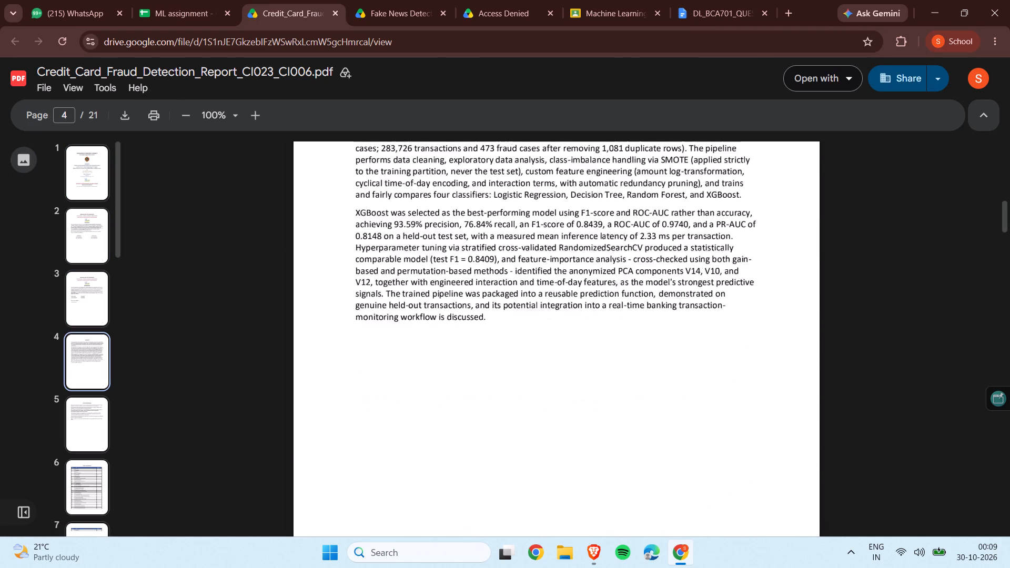
pyautogui.scroll(-12, 472, 265)
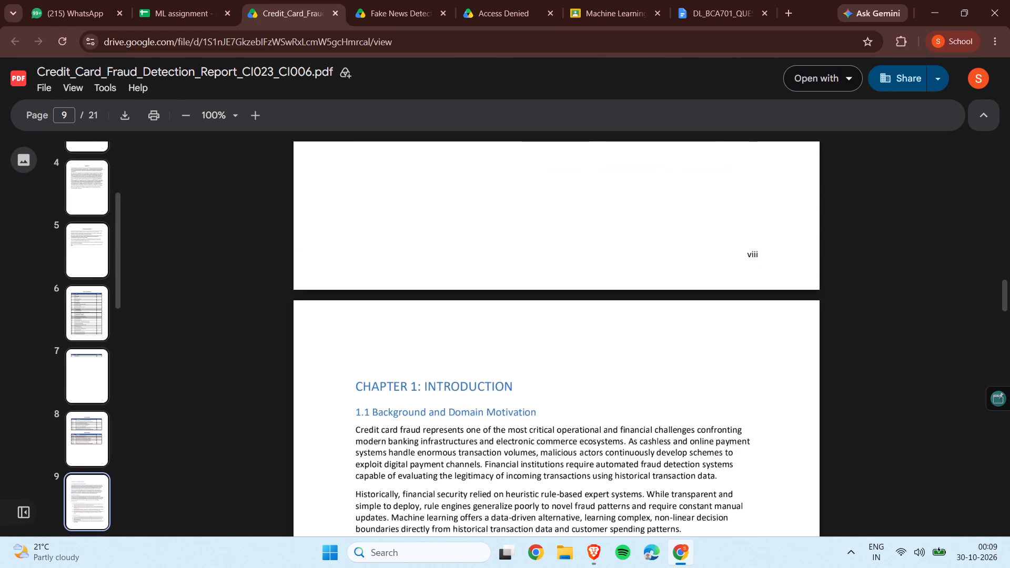
pyautogui.scroll(-11, 472, 265)
pyautogui.scroll(-11, 472, 265)
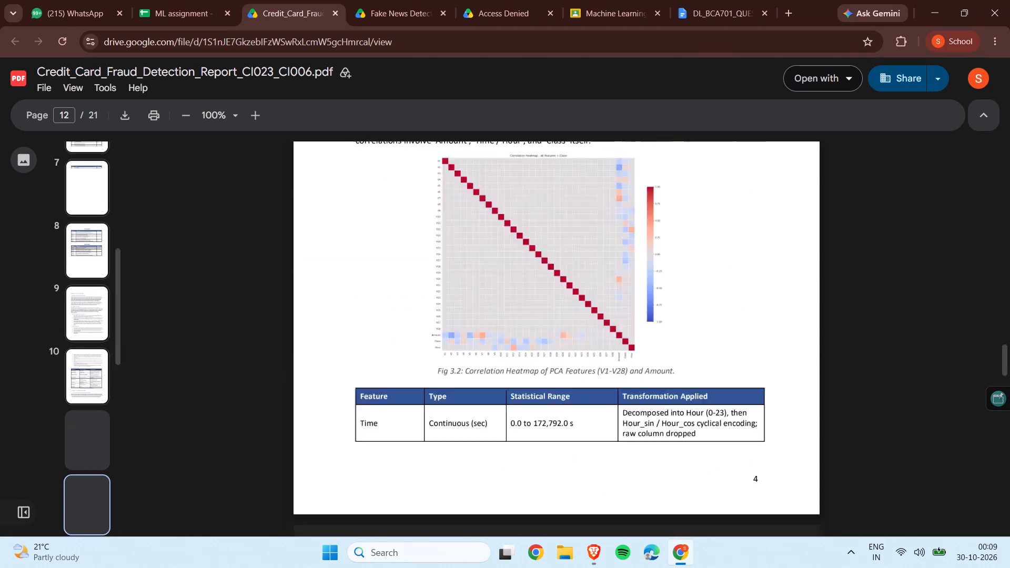
pyautogui.scroll(2, 472, 265)
pyautogui.scroll(-4, 472, 265)
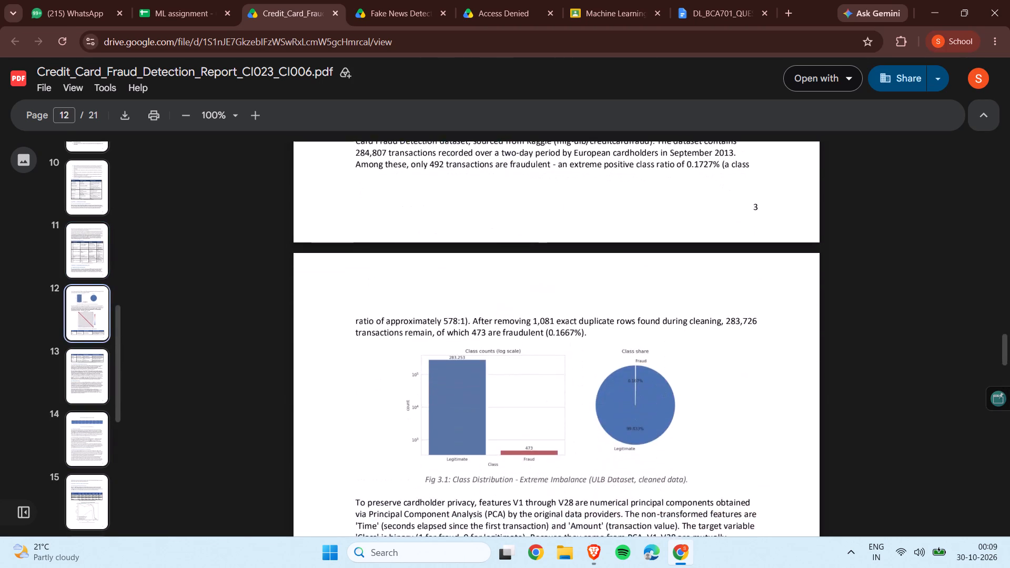
pyautogui.scroll(-3, 472, 265)
pyautogui.scroll(-20, 472, 265)
pyautogui.scroll(-5, 472, 265)
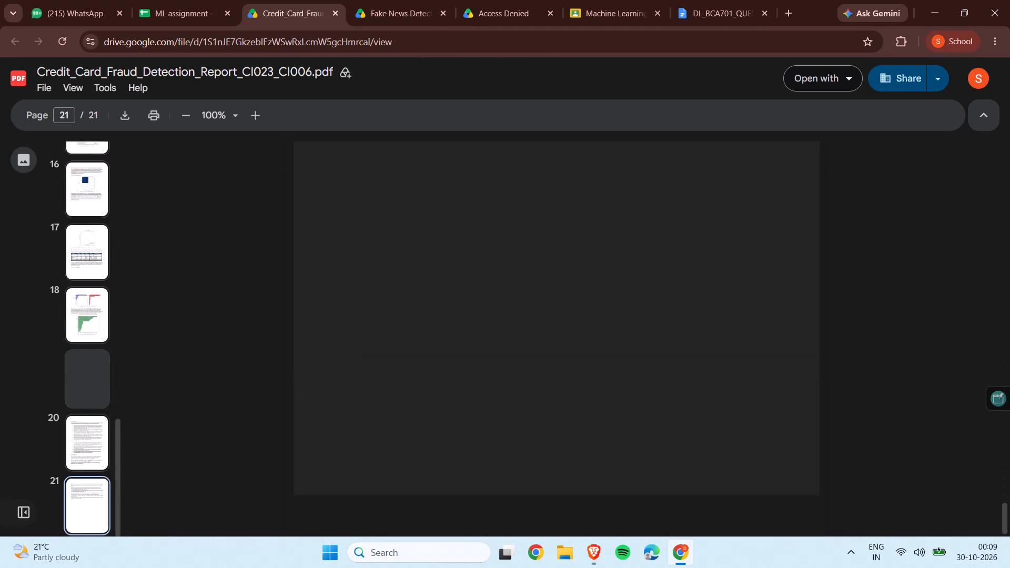
pyautogui.scroll(-1, 472, 265)
pyautogui.scroll(11, 466, 276)
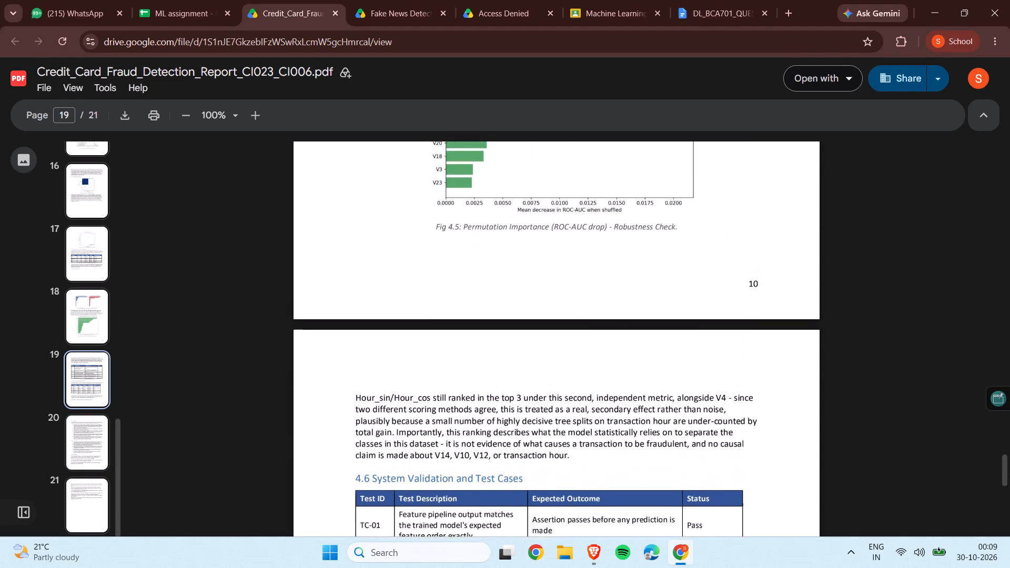
pyautogui.scroll(9, 461, 287)
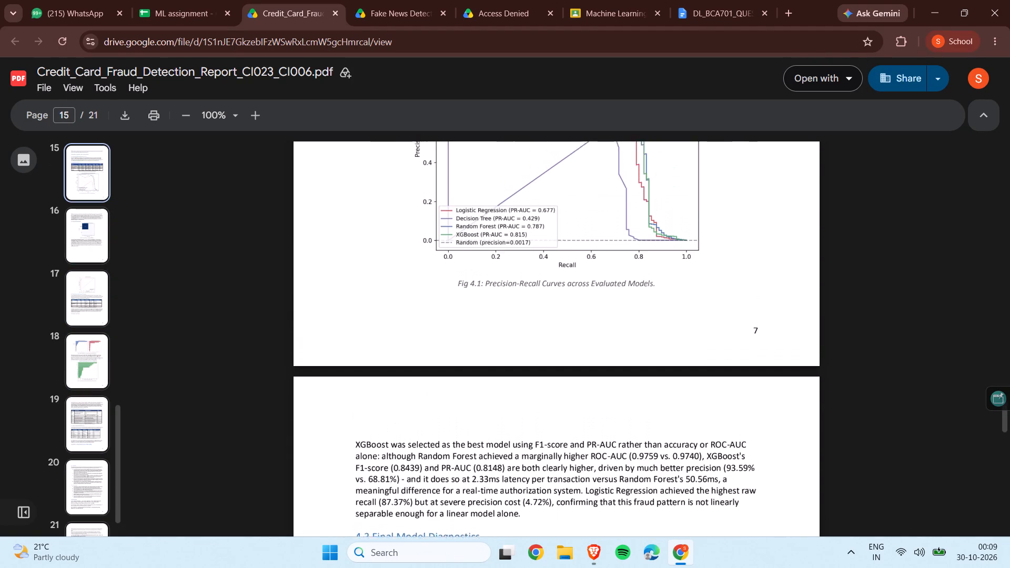
pyautogui.scroll(2, 461, 287)
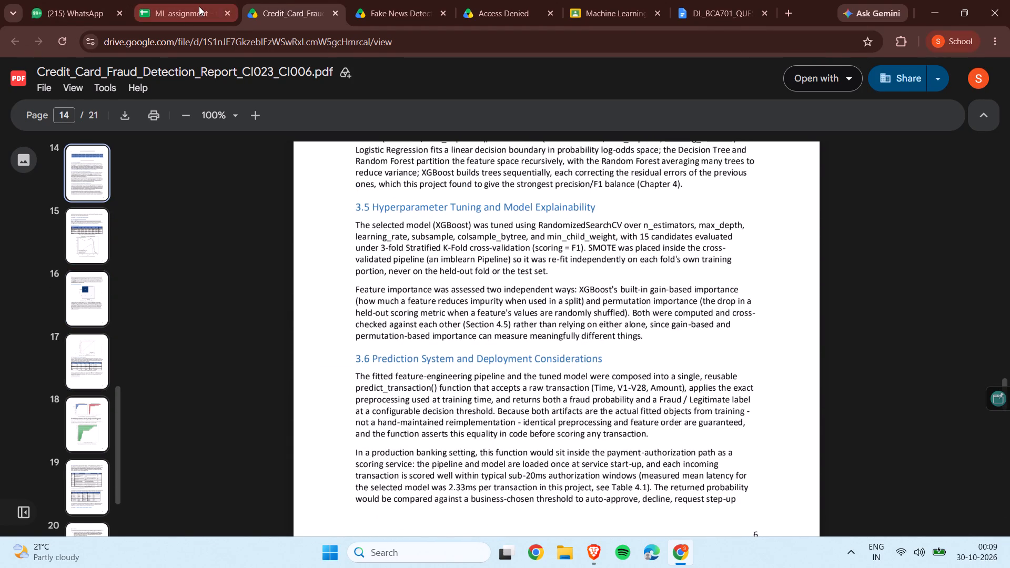
pyautogui.click(199, 6)
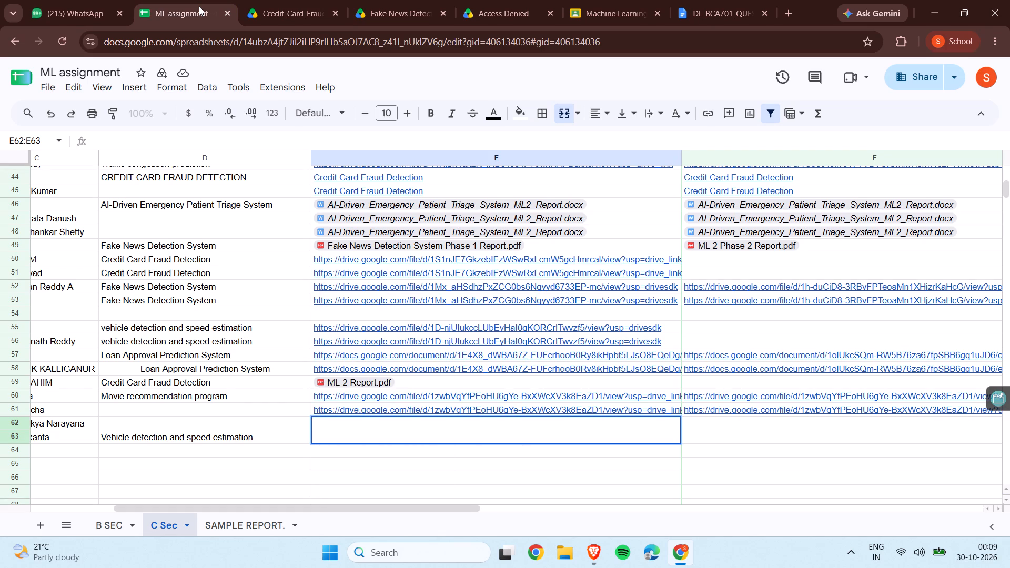
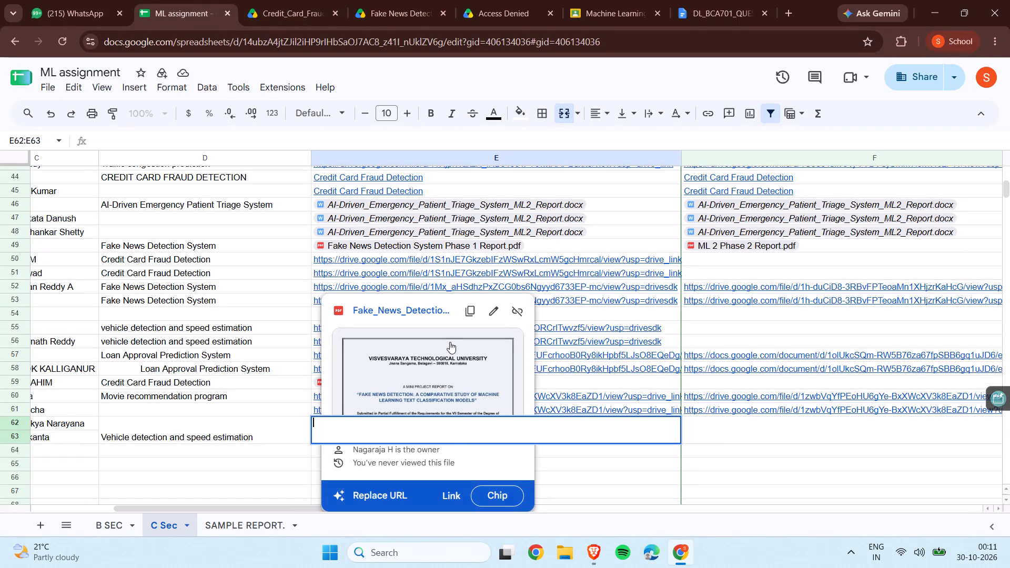
# Preview the Phase 1 report links for the vehicle detection and speed estimation project in rows 55 and 56.
pyautogui.click(593, 335)
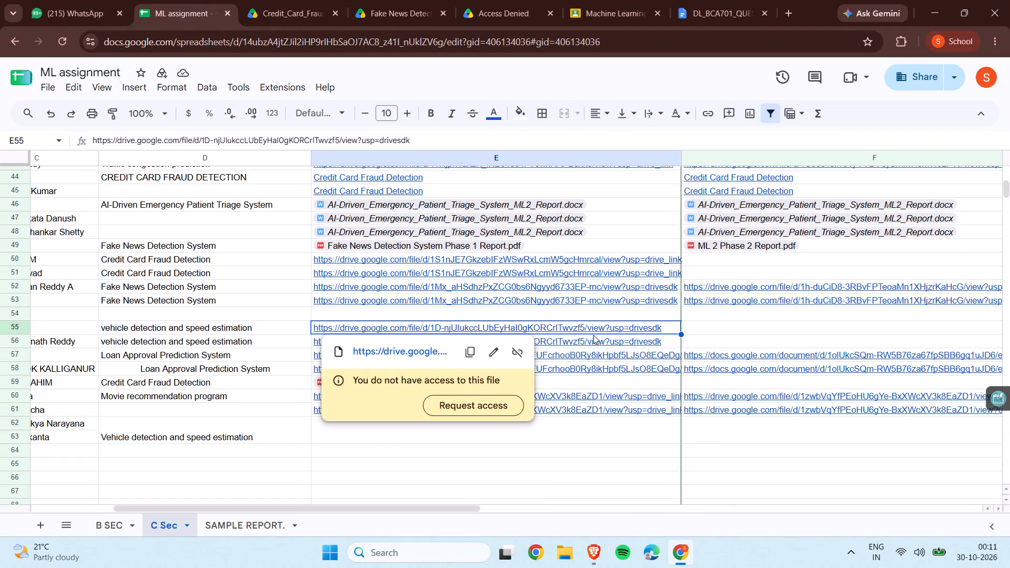
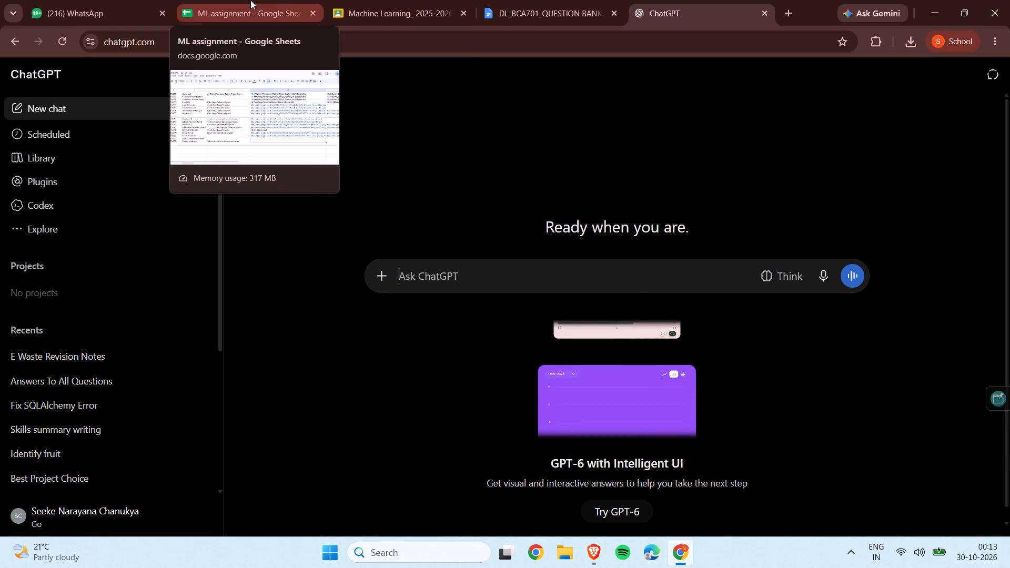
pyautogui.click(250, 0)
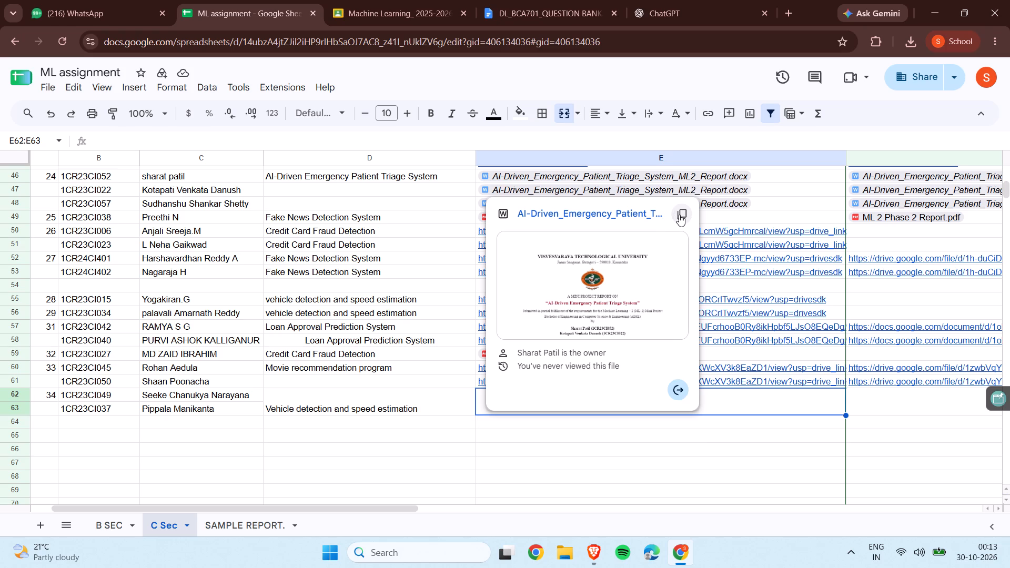
# Copy the link of the AI-Driven Emergency Patient Triage System Phase 1 report in column E.
pyautogui.click(679, 215)
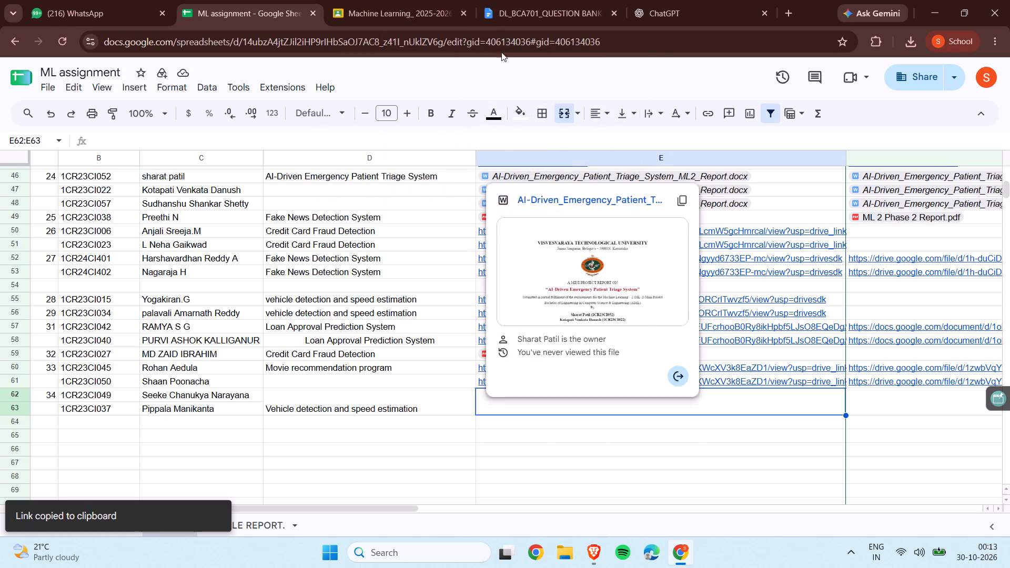
# Switch to the Machine Learning_ 2025-2026 class and examine its stream posts down to the syllabus, textbook and module notes.
pyautogui.click(357, 13)
pyautogui.scroll(-1, 380, 338)
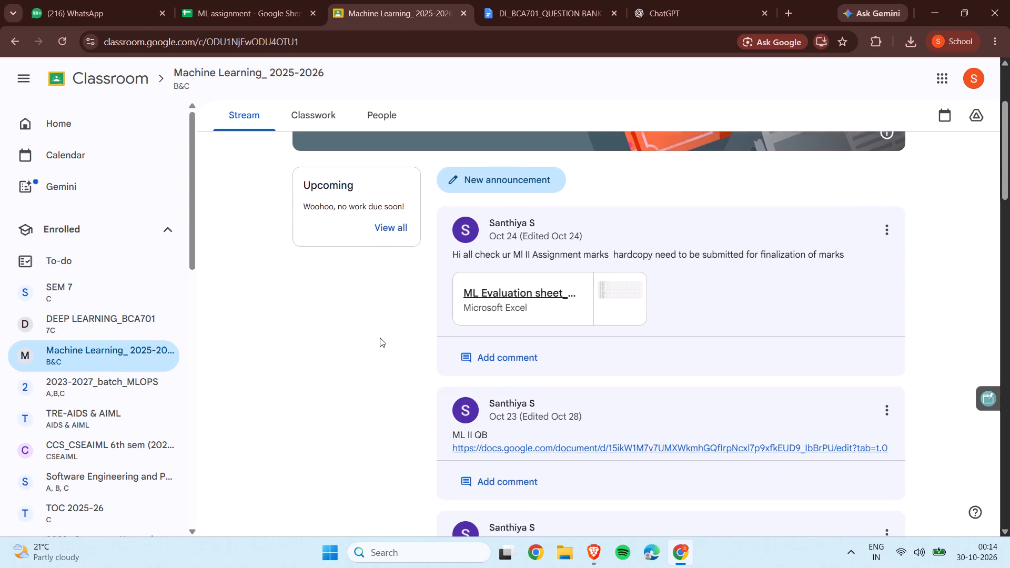
pyautogui.scroll(-4, 380, 338)
pyautogui.scroll(2, 380, 338)
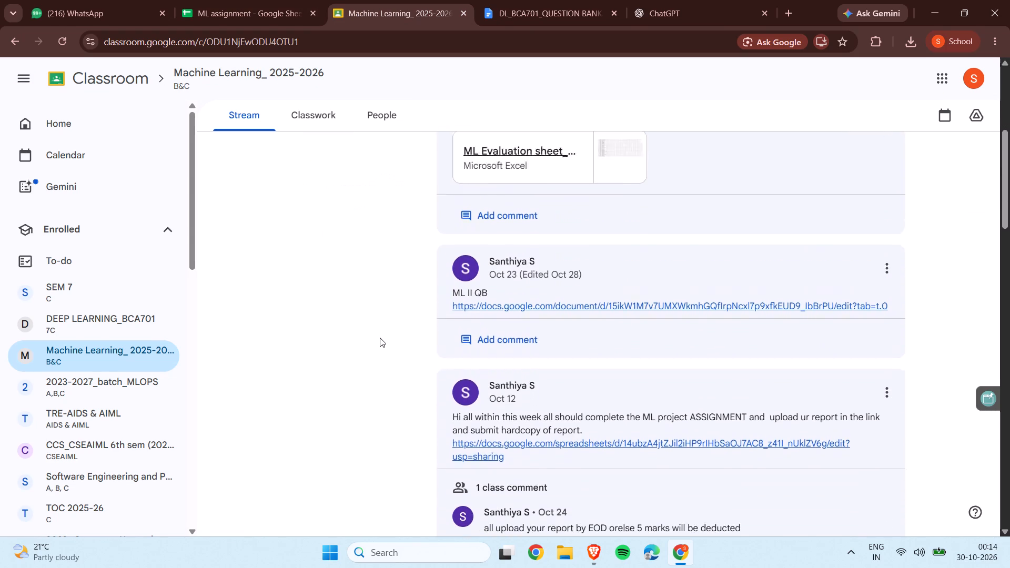
pyautogui.scroll(1, 380, 338)
pyautogui.scroll(-7, 380, 338)
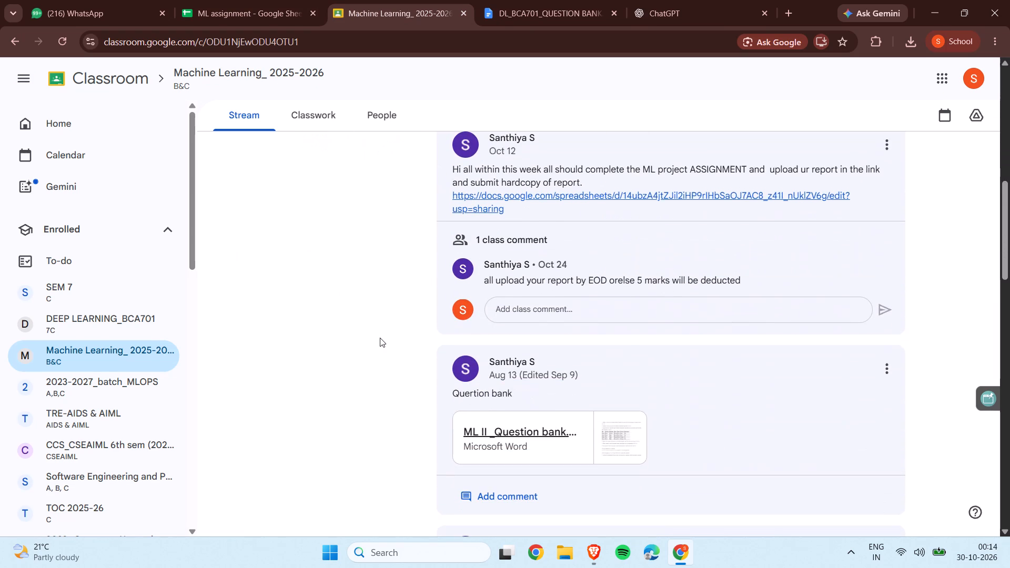
pyautogui.scroll(-7, 380, 338)
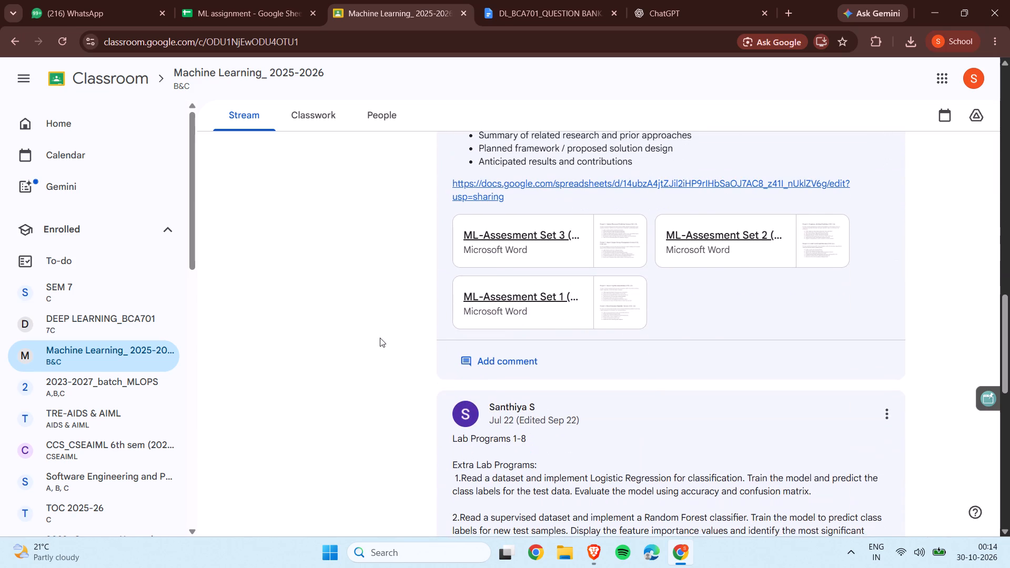
pyautogui.scroll(-7, 380, 338)
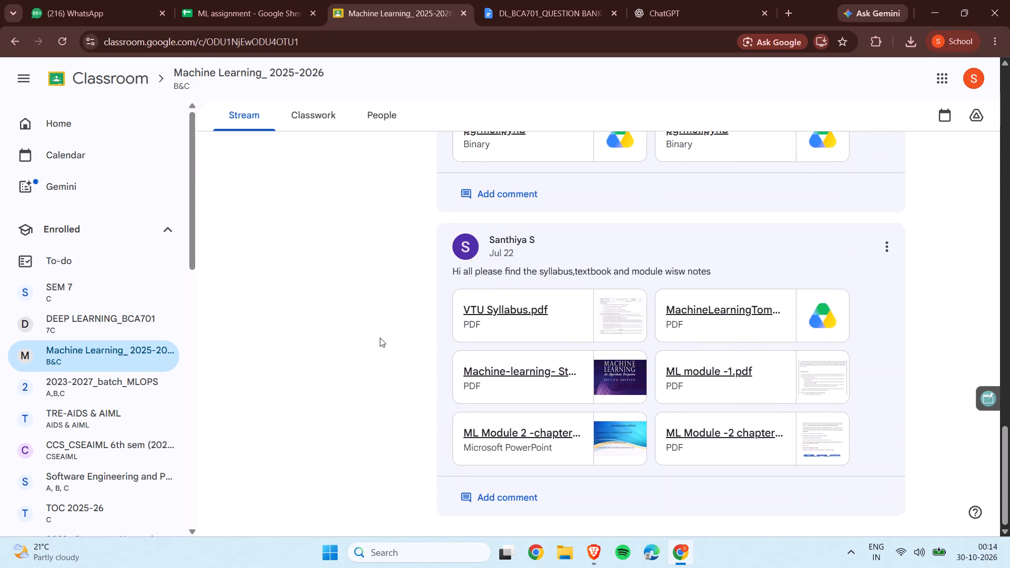
pyautogui.scroll(-2, 380, 338)
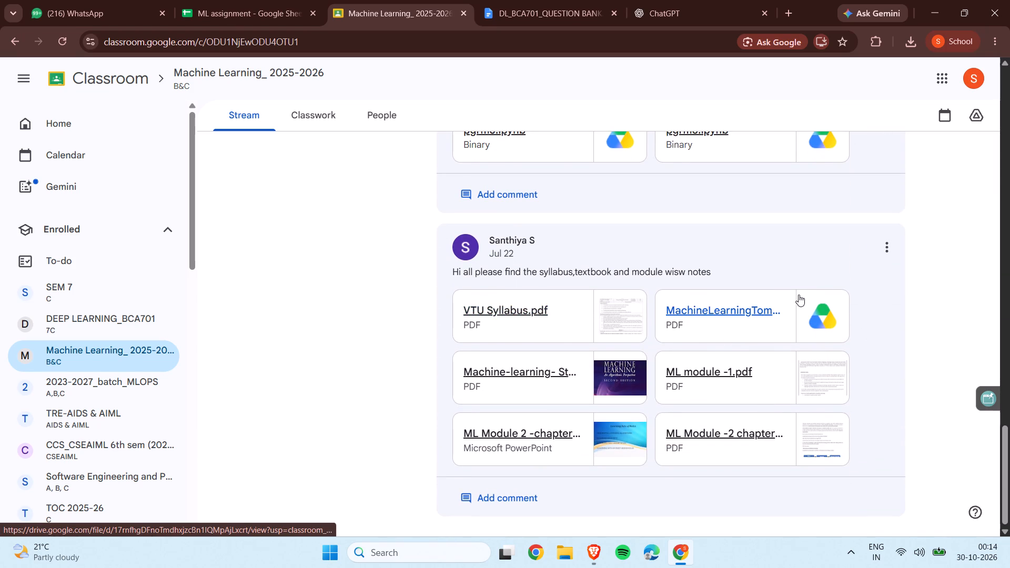
# Go back through the class stream and read the posts about the ML project report and the Assignment -1 phase 1 requirements.
pyautogui.scroll(1, 789, 302)
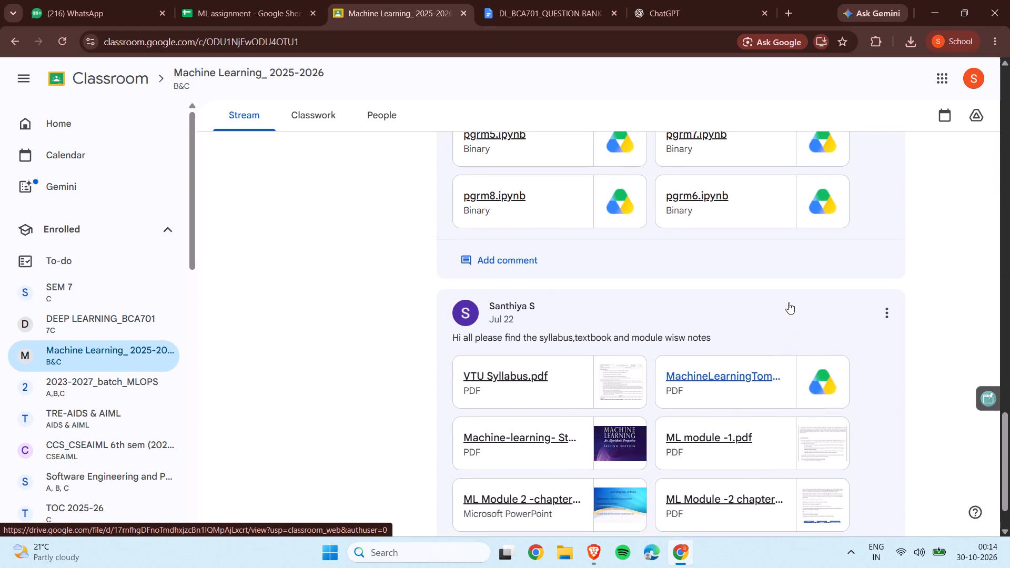
pyautogui.scroll(8, 789, 302)
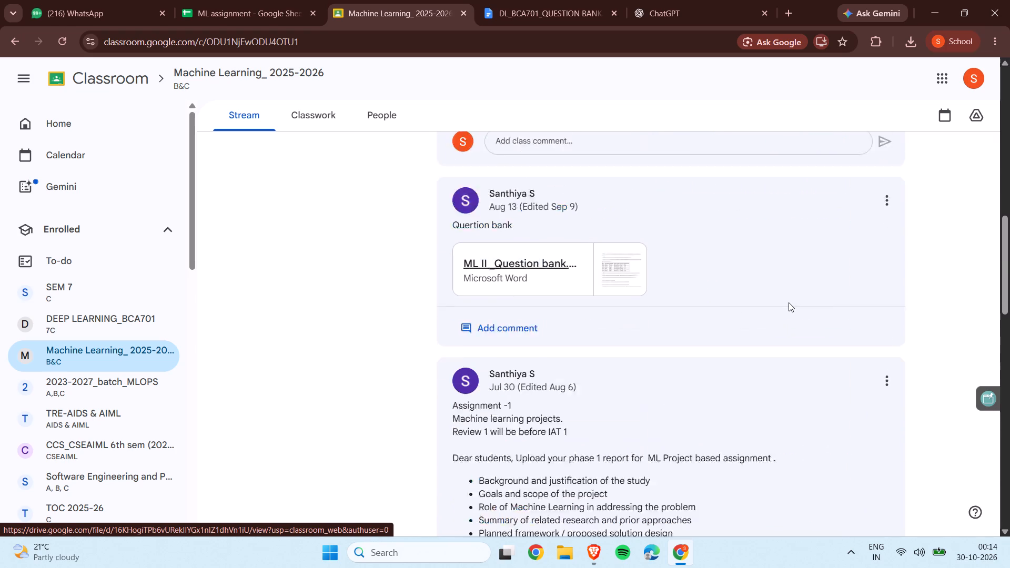
pyautogui.scroll(1, 789, 302)
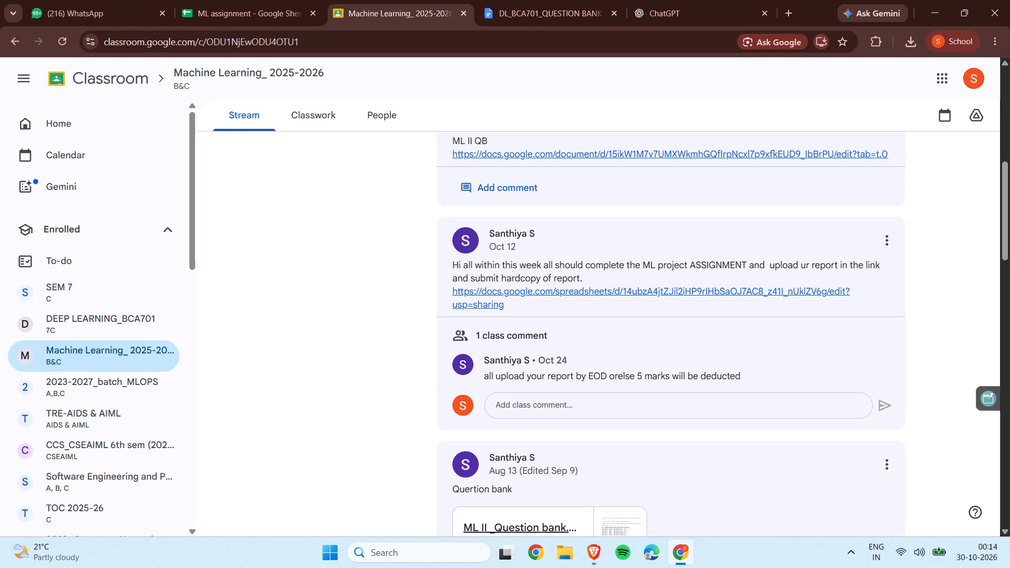
pyautogui.scroll(-1, 703, 331)
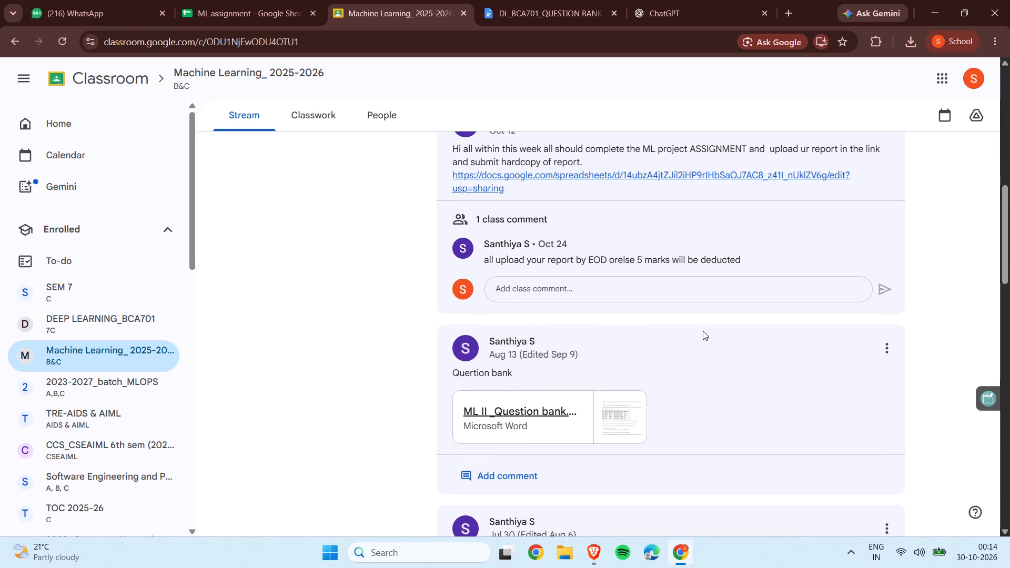
pyautogui.scroll(-1, 703, 331)
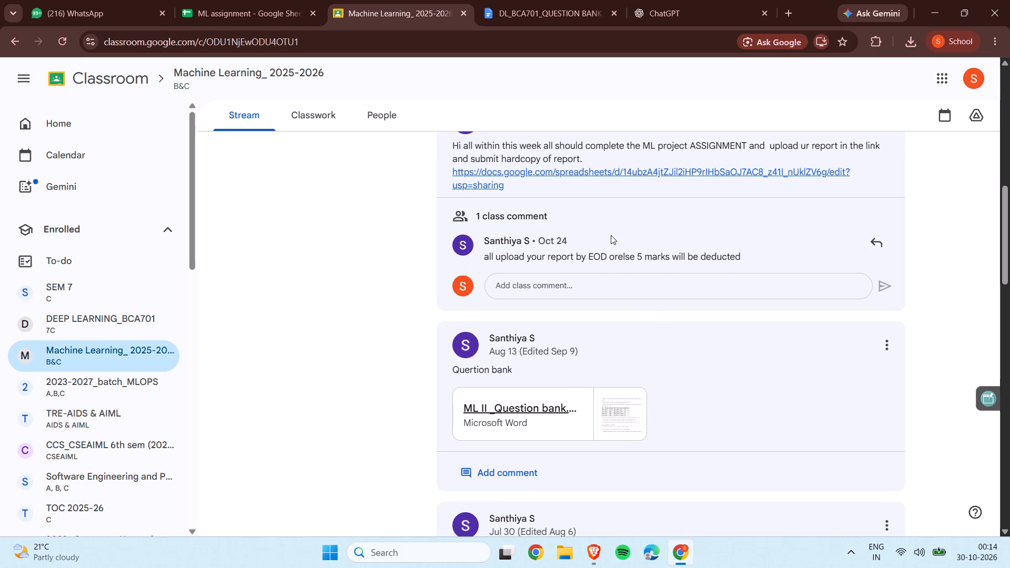
pyautogui.scroll(5, 632, 229)
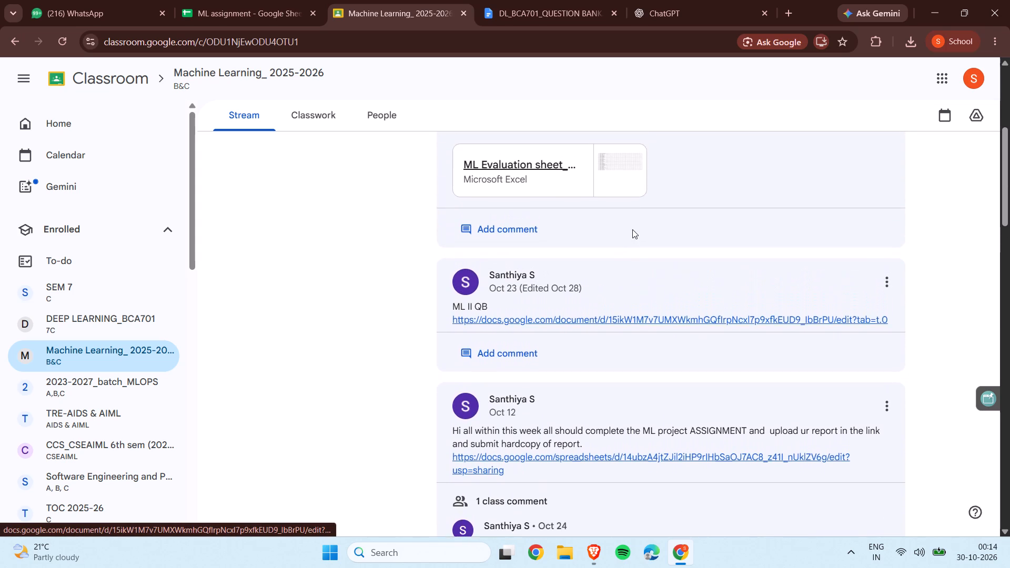
pyautogui.scroll(2, 632, 229)
pyautogui.scroll(-5, 632, 229)
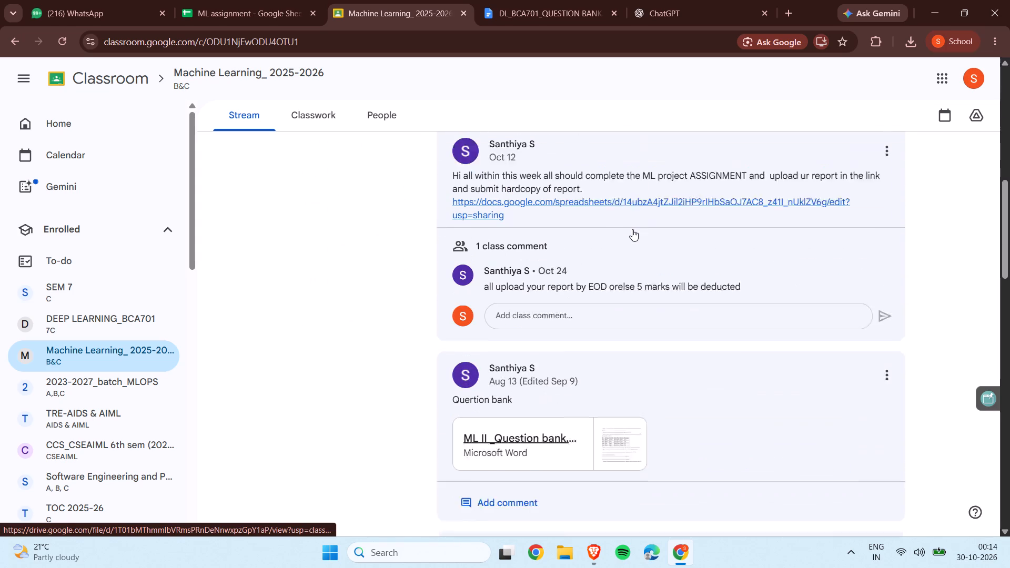
pyautogui.scroll(-3, 632, 229)
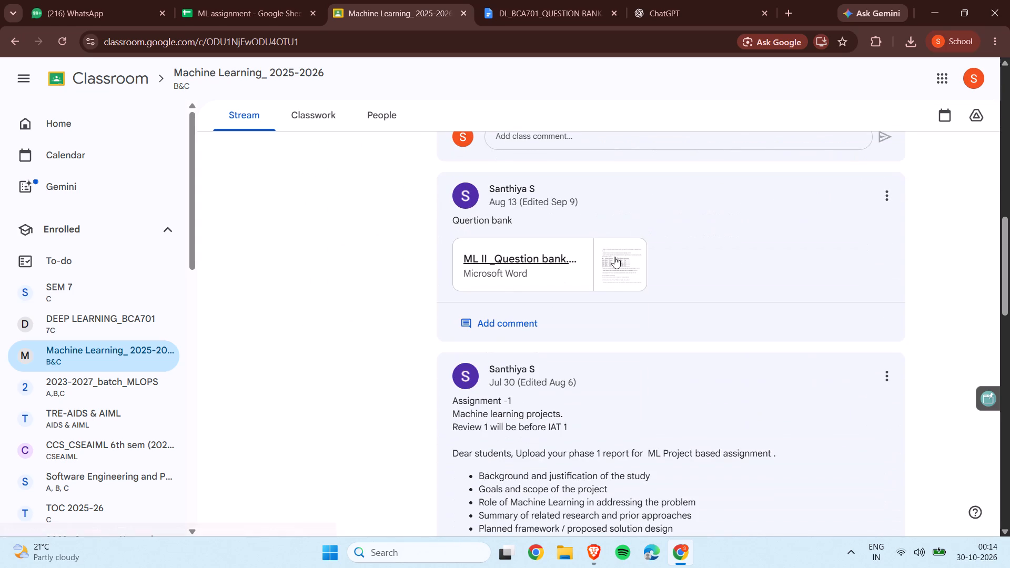
pyautogui.scroll(-1, 641, 309)
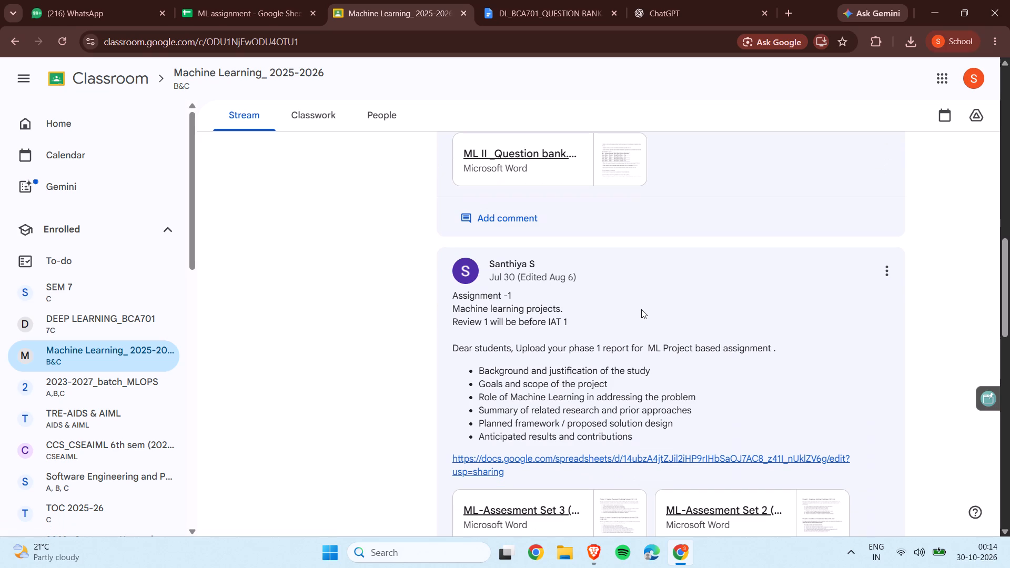
pyautogui.scroll(-2, 641, 309)
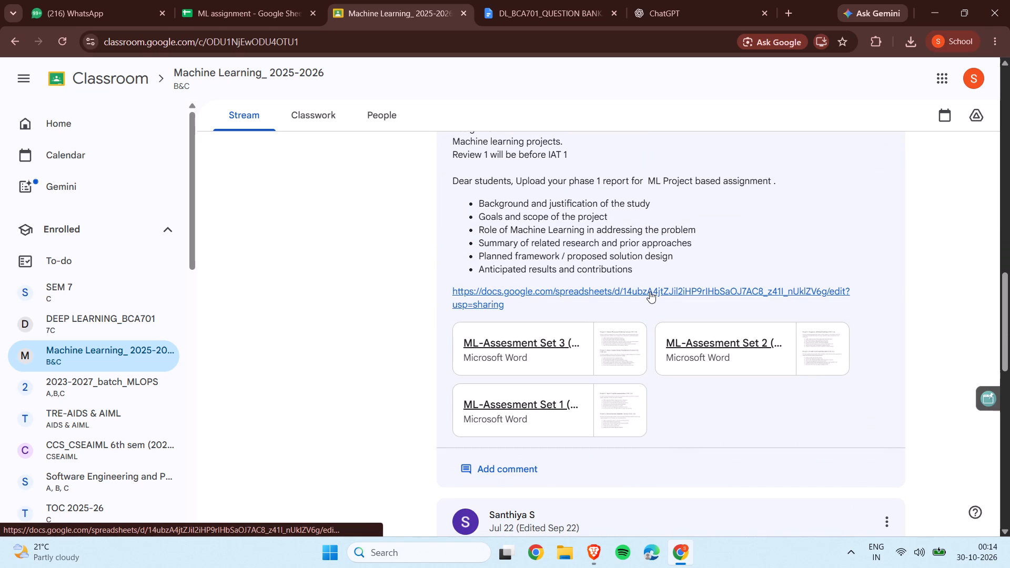
# Open the spreadsheet linked in the Assignment -1 post and examine the last batch entries on the C Sec sheet.
pyautogui.click(650, 291)
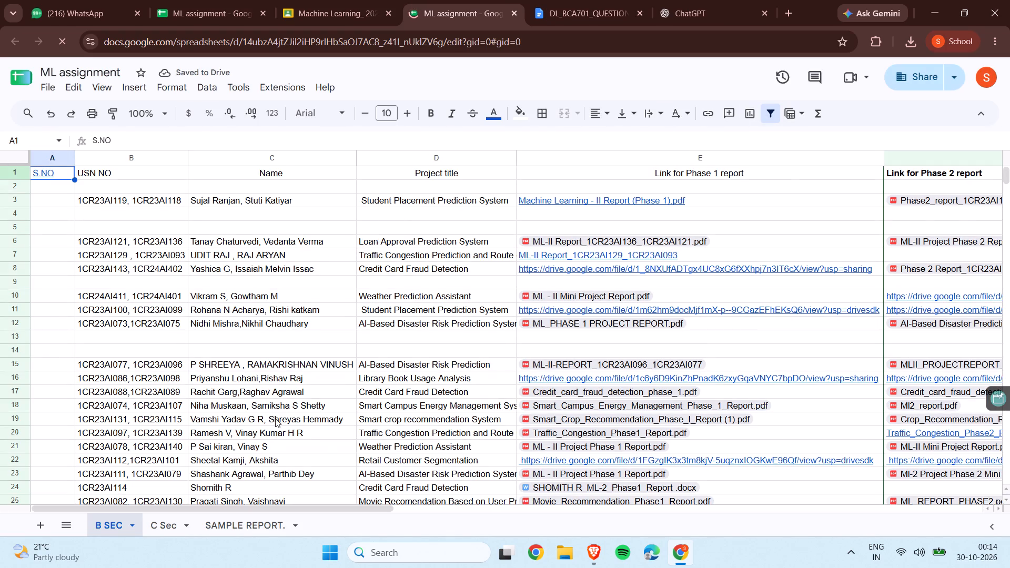
pyautogui.click(168, 526)
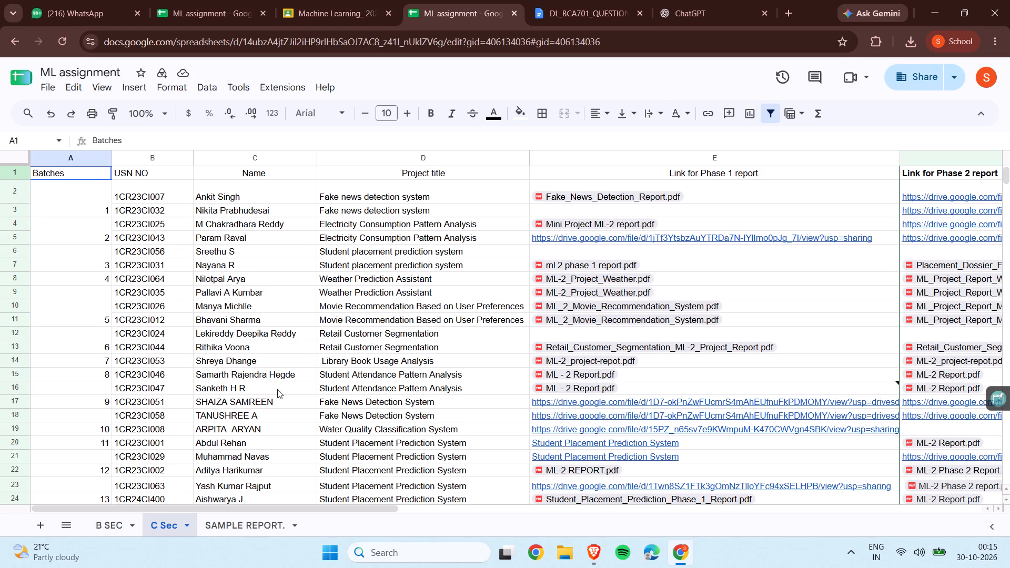
pyautogui.scroll(-8, 338, 335)
pyautogui.scroll(3, 338, 335)
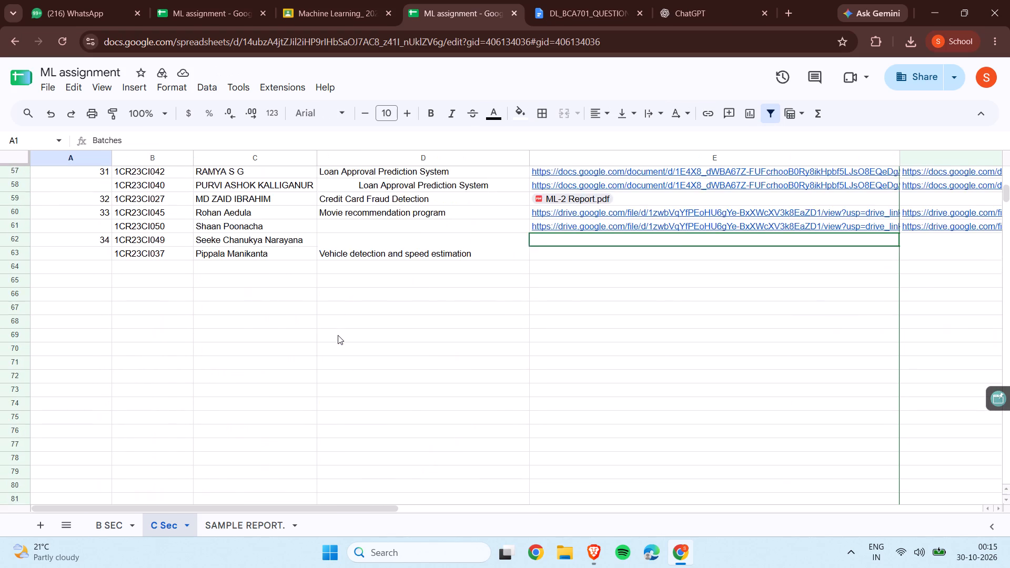
pyautogui.scroll(1, 338, 335)
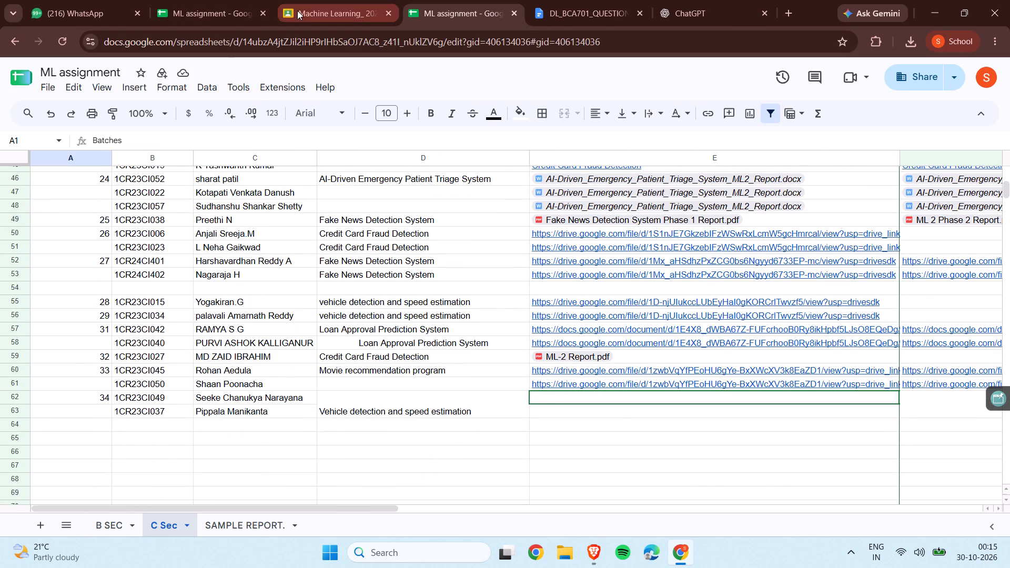
# Return to the Machine Learning_ 2025-2026 class stream and examine the lab programs post below the Assignment -1 post.
pyautogui.click(297, 11)
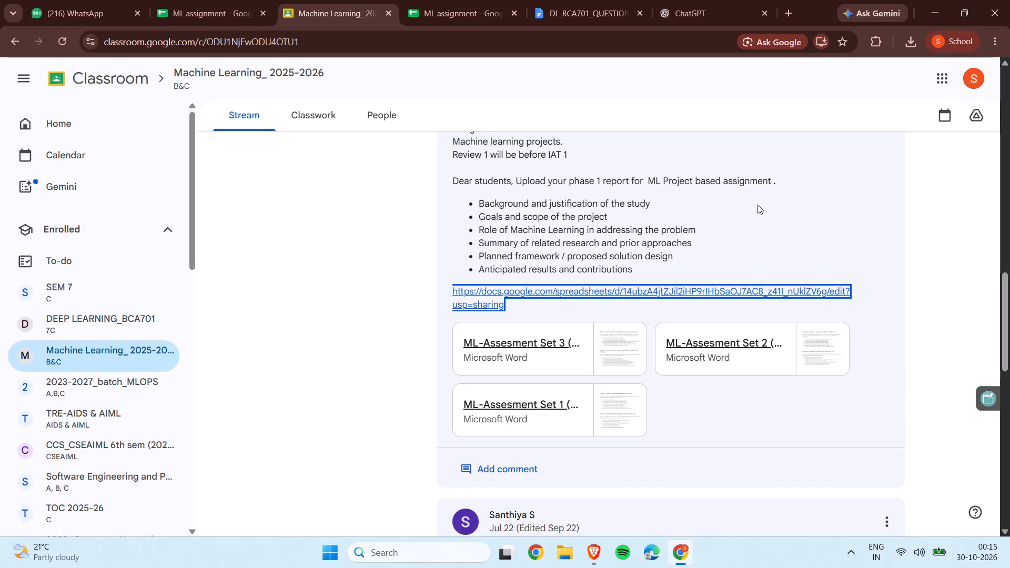
pyautogui.click(757, 205)
pyautogui.scroll(-7, 757, 205)
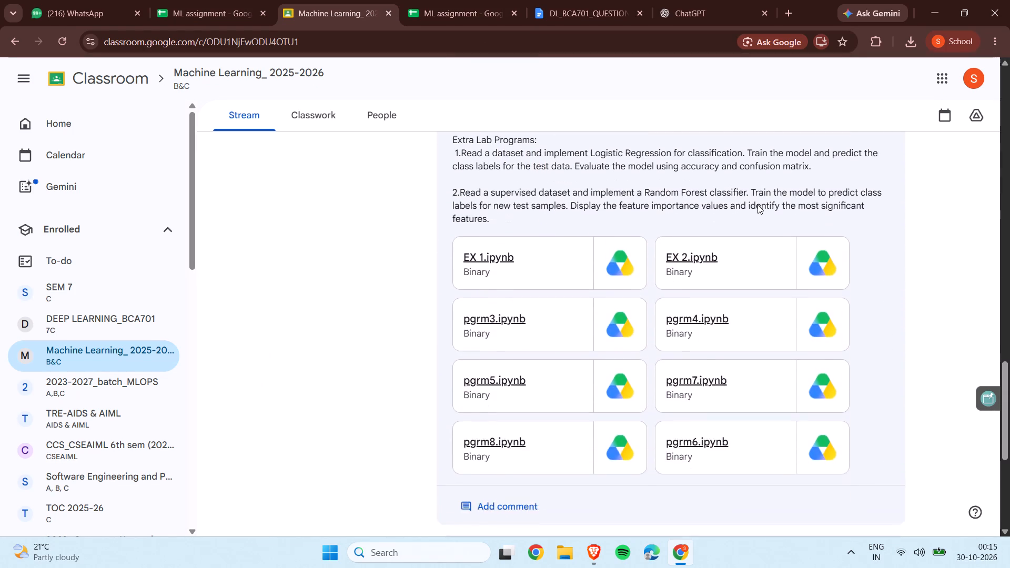
pyautogui.scroll(-1, 757, 205)
pyautogui.scroll(8, 757, 205)
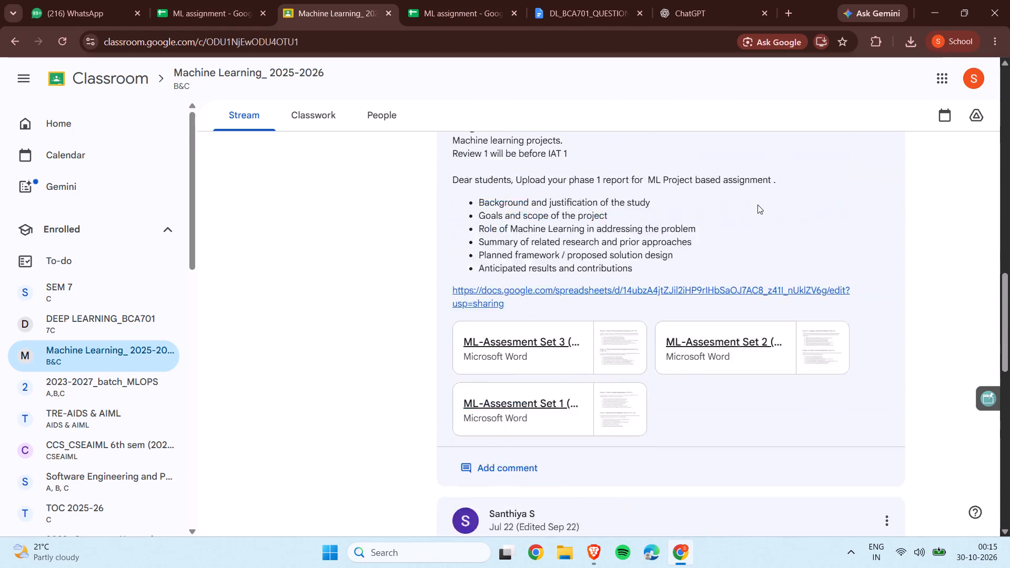
# Reread the Machine Learning class posts on the ML II question bank, the project report upload and the Assignment -1 phase 1 requirements.
pyautogui.scroll(2, 757, 205)
pyautogui.scroll(-2, 757, 205)
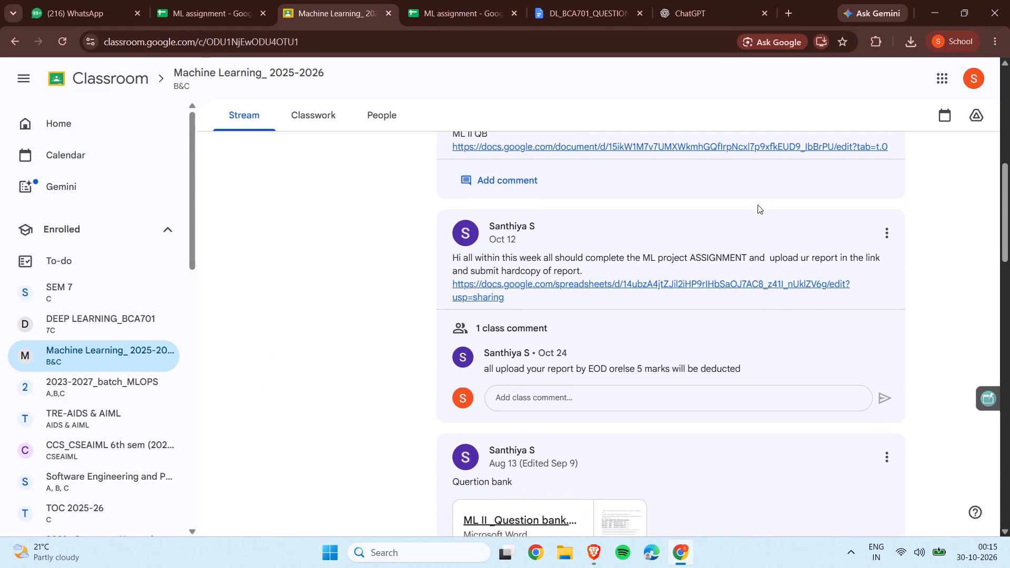
pyautogui.scroll(1, 729, 269)
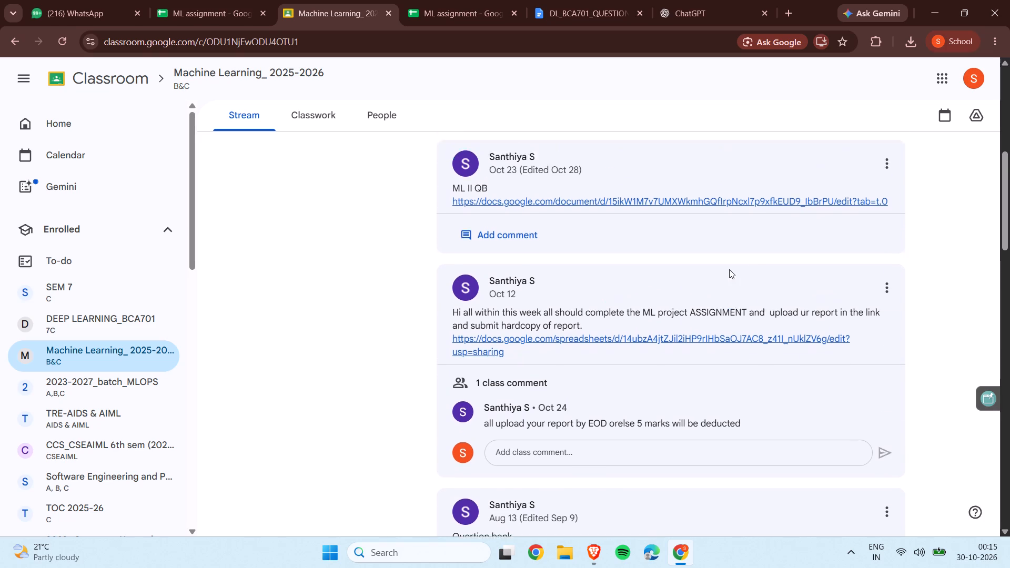
pyautogui.scroll(2, 729, 269)
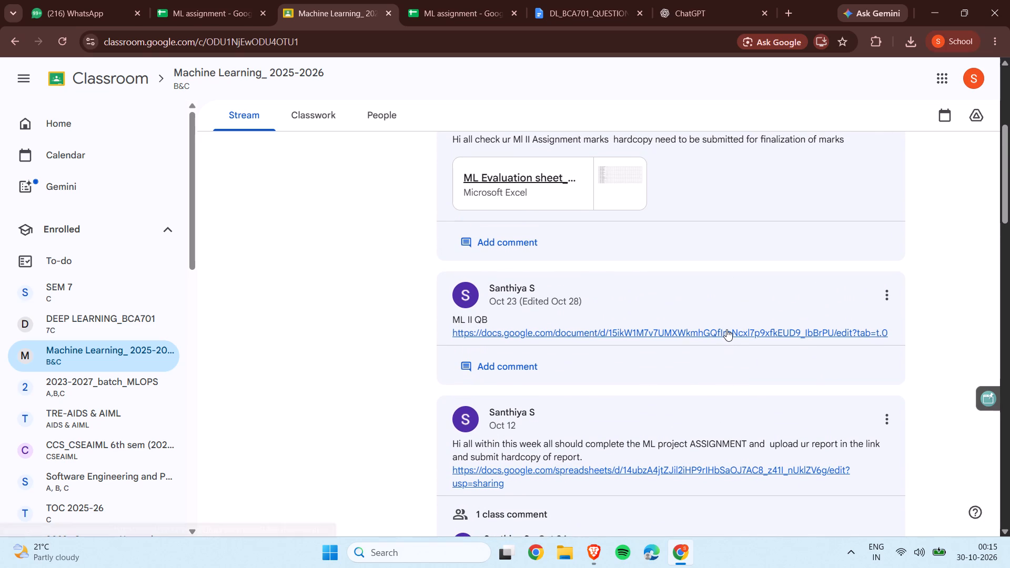
pyautogui.scroll(-1, 726, 329)
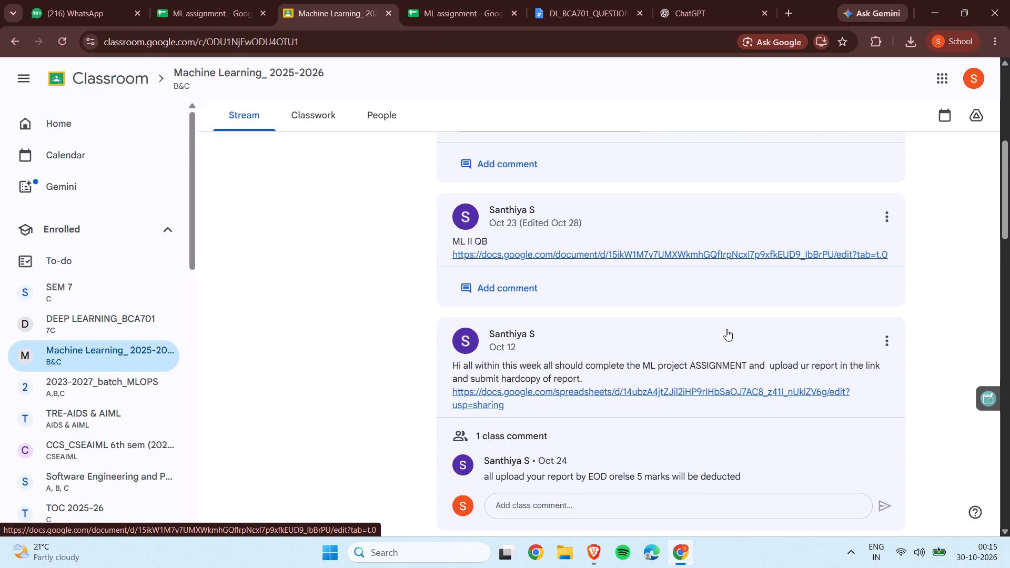
pyautogui.scroll(-1, 726, 329)
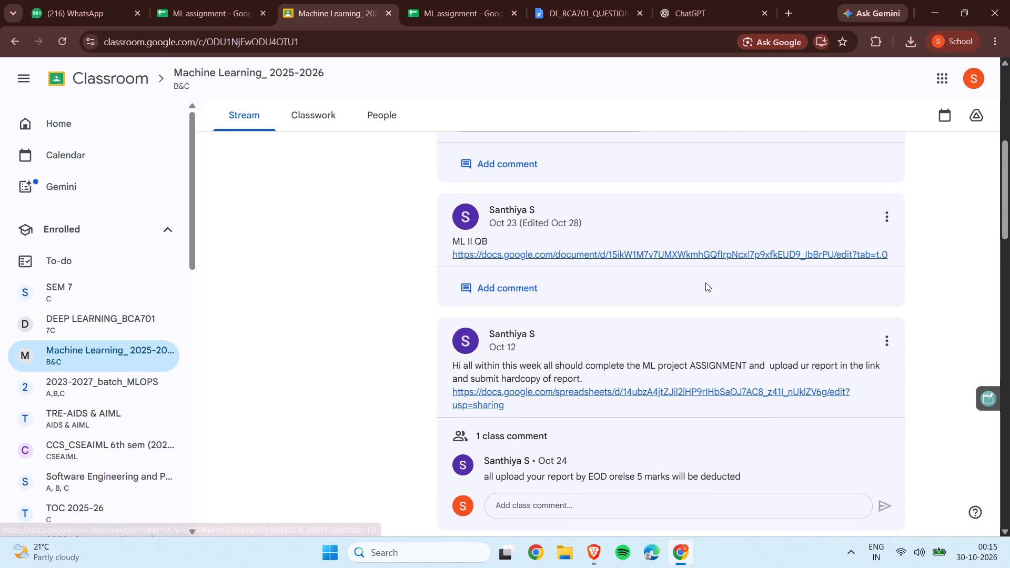
pyautogui.scroll(3, 705, 282)
pyautogui.scroll(-3, 705, 282)
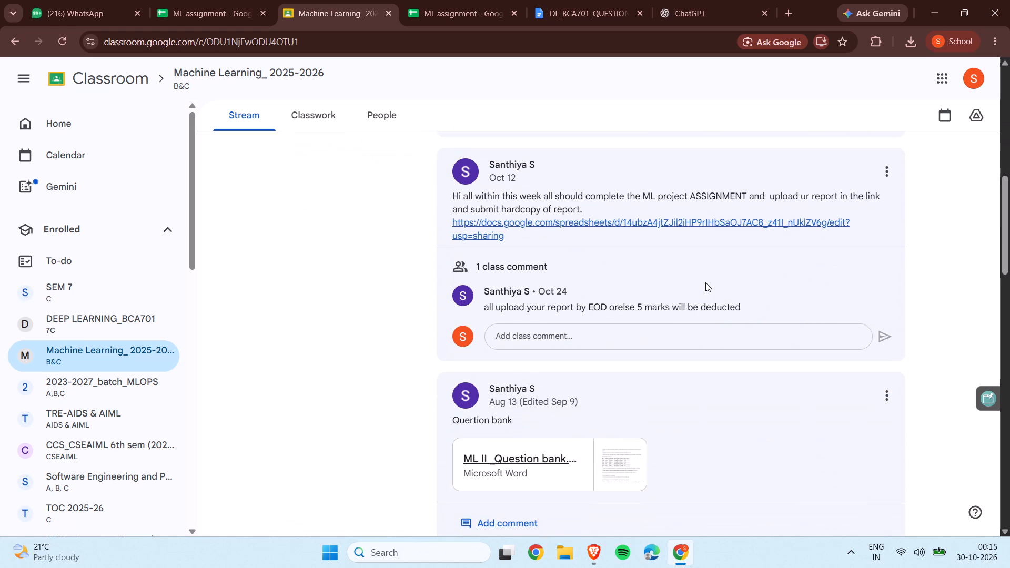
pyautogui.scroll(-6, 705, 282)
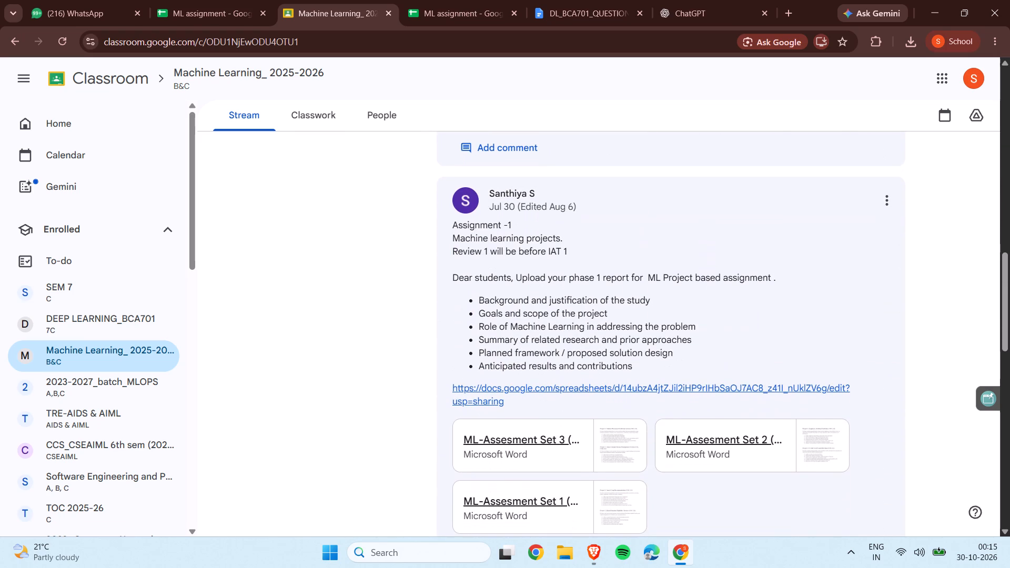
pyautogui.scroll(-2, 705, 282)
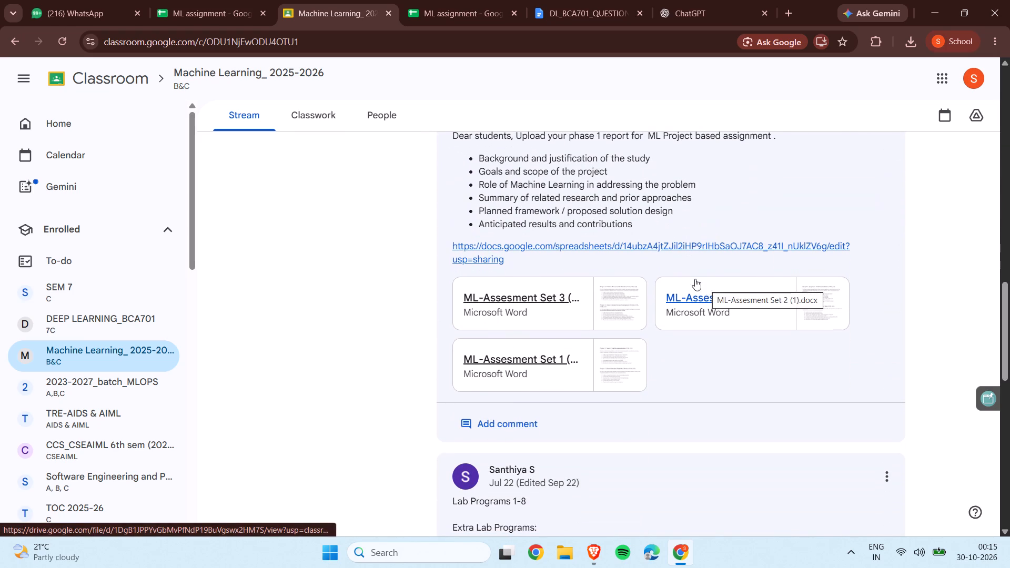
# Switch to the DEEP LEARNING_BCA701 class and examine its stream posts down to the IAT1 syllabus and module notes.
pyautogui.click(112, 331)
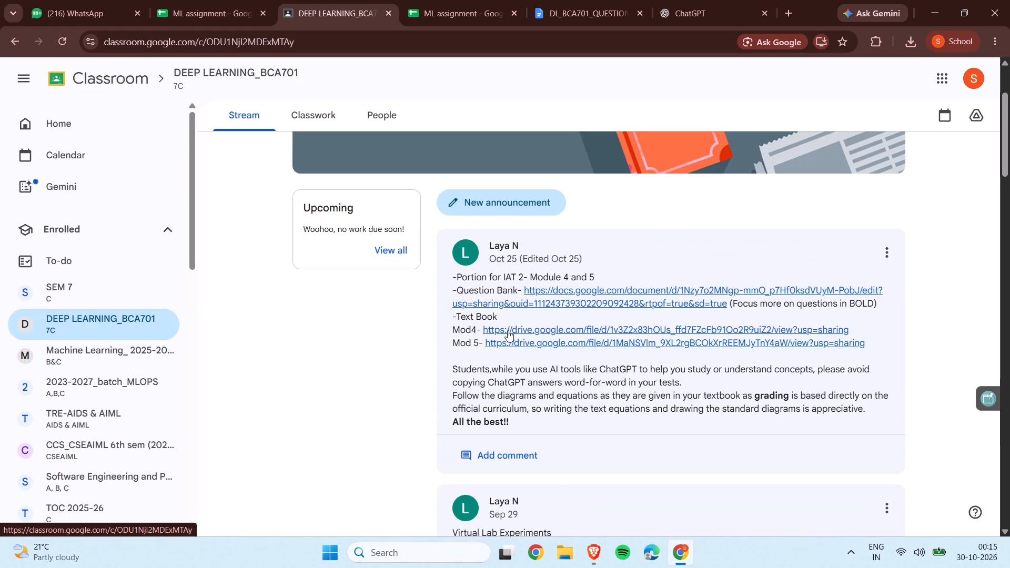
pyautogui.scroll(-3, 543, 308)
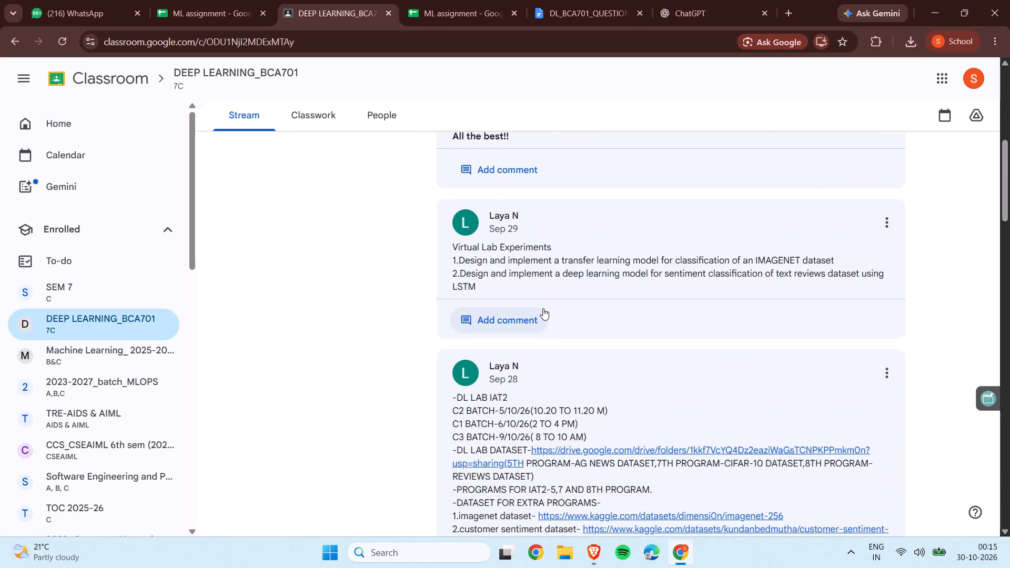
pyautogui.scroll(-3, 543, 308)
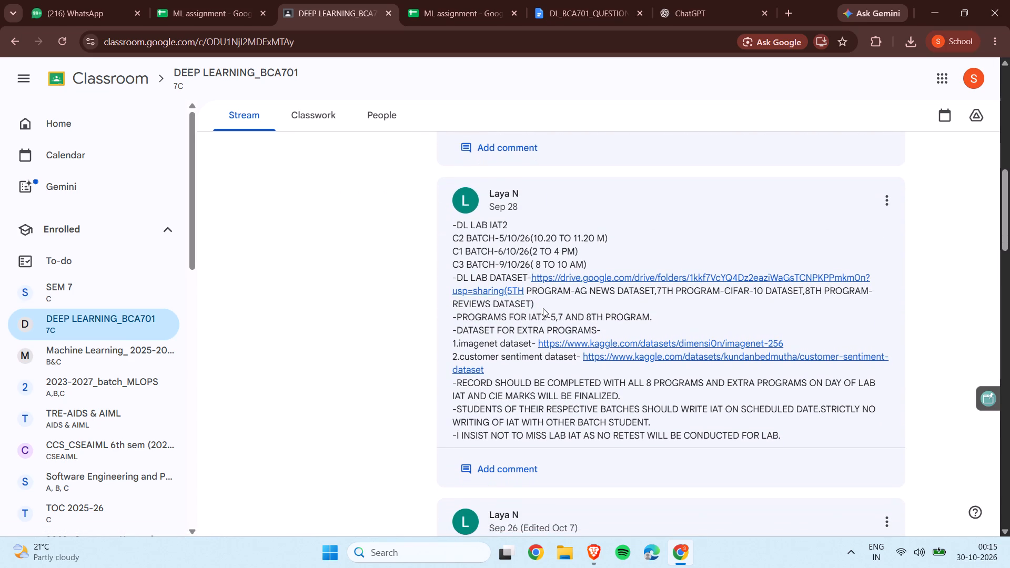
pyautogui.scroll(-1, 543, 308)
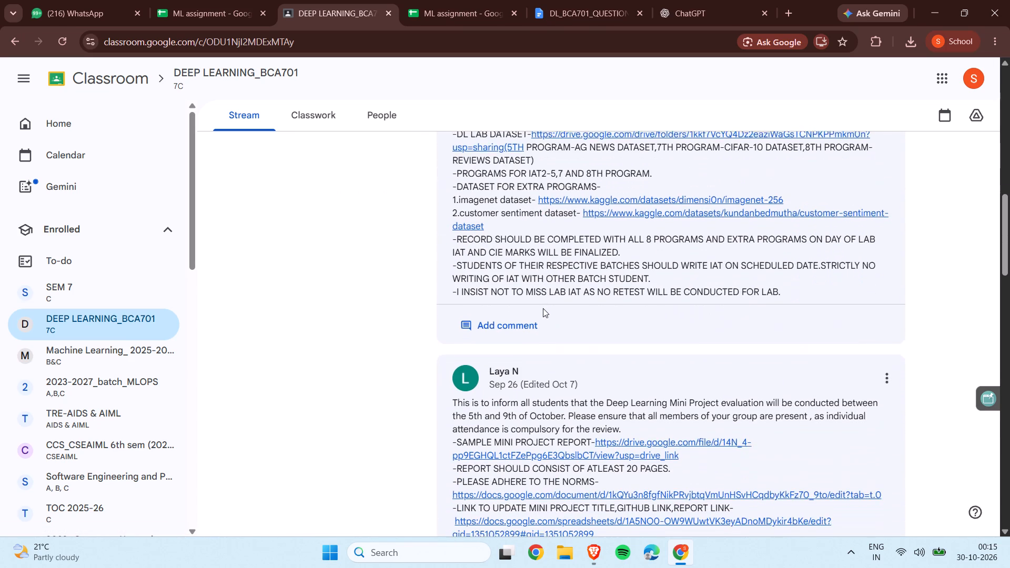
pyautogui.scroll(-3, 543, 308)
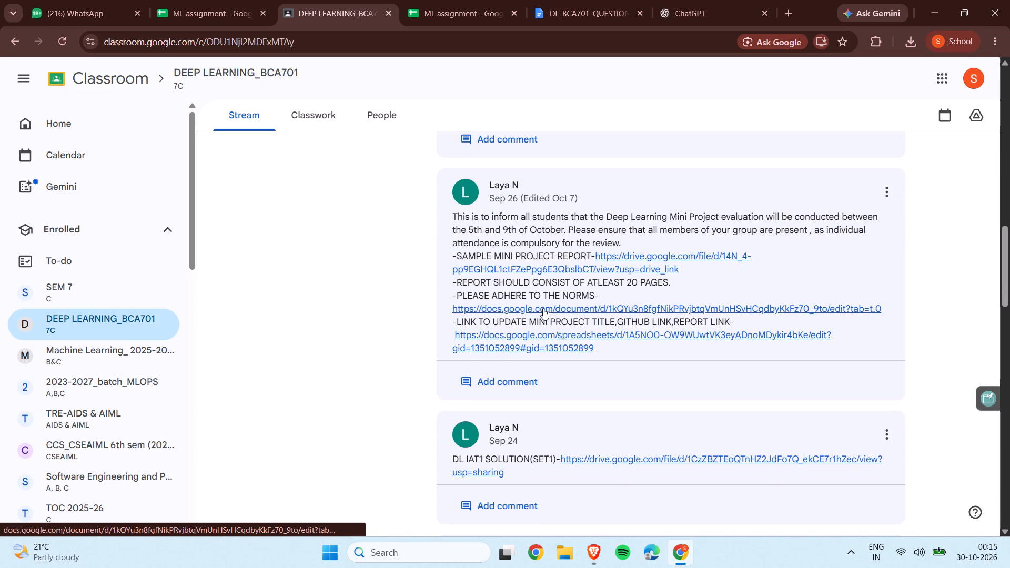
pyautogui.scroll(-3, 543, 308)
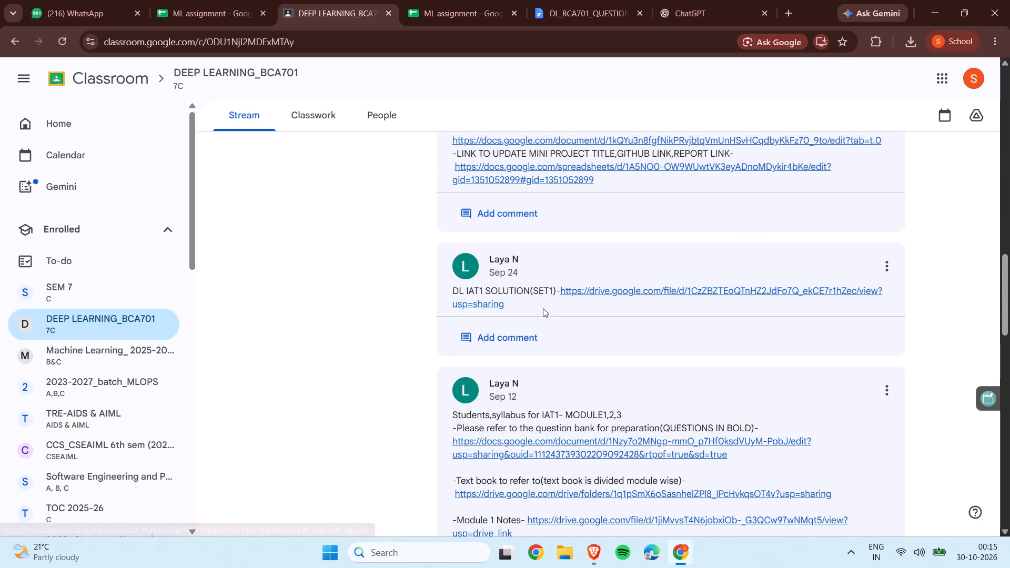
pyautogui.scroll(-3, 543, 308)
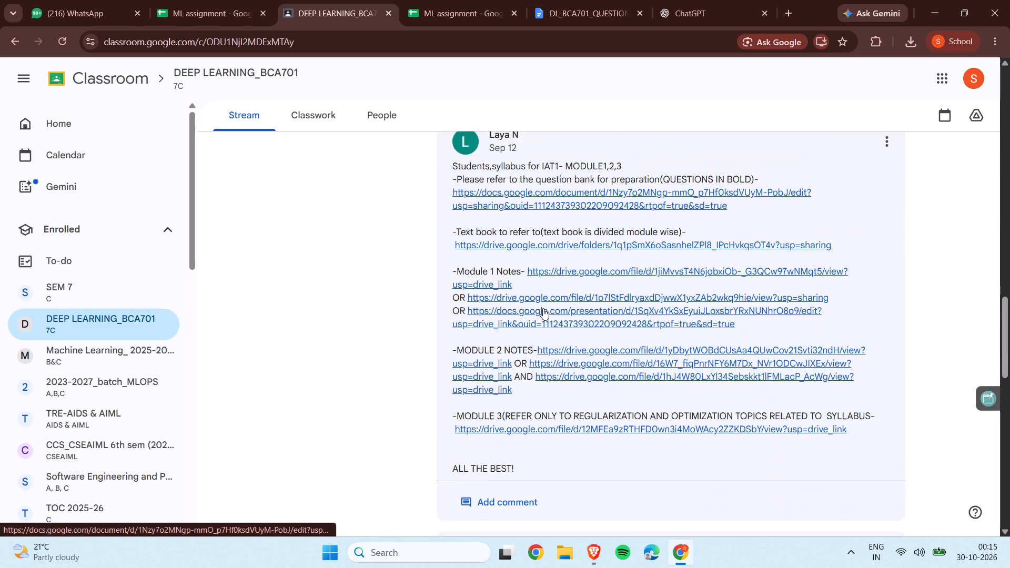
pyautogui.scroll(-3, 543, 308)
pyautogui.scroll(2, 543, 308)
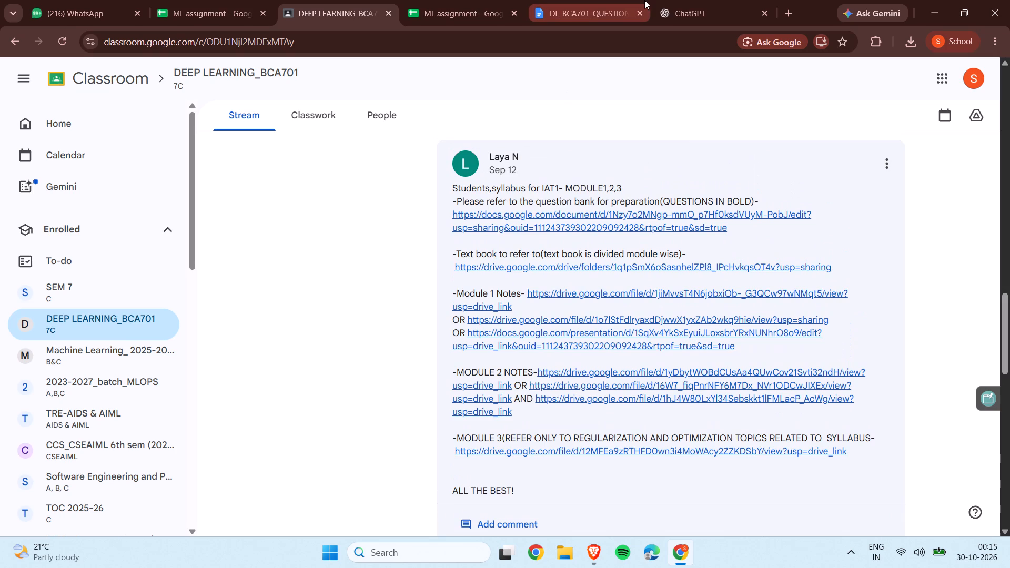
# Switch to the DL_BCA701_QUESTION BANK document and view its opening Module 1 questions.
pyautogui.click(577, 1)
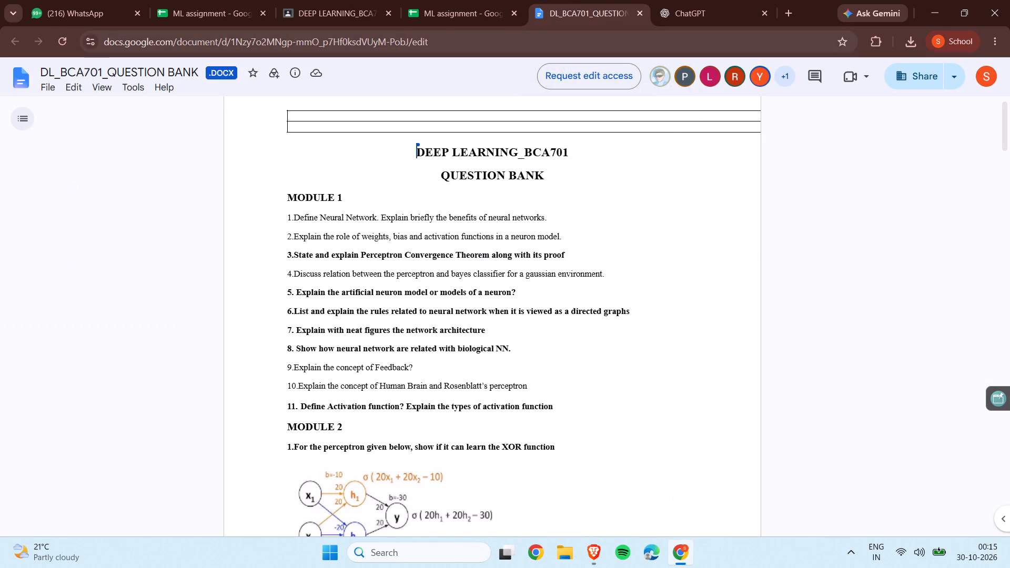
pyautogui.scroll(5, 487, 250)
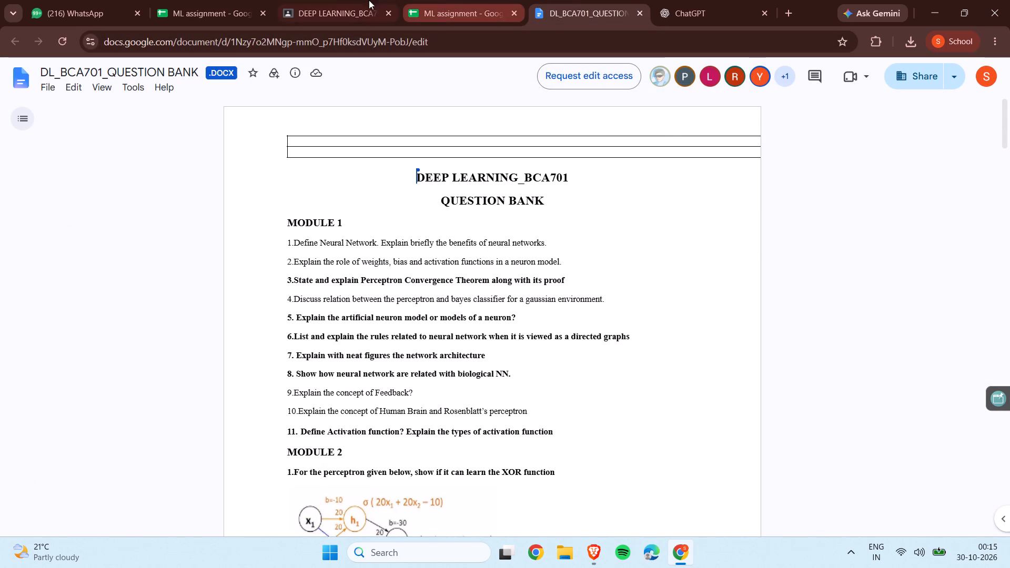
# Go back to the Machine Learning_ 2025-2026 class stream and check the Oct 12 post about uploading the ML project report.
pyautogui.click(436, 2)
pyautogui.click(329, 15)
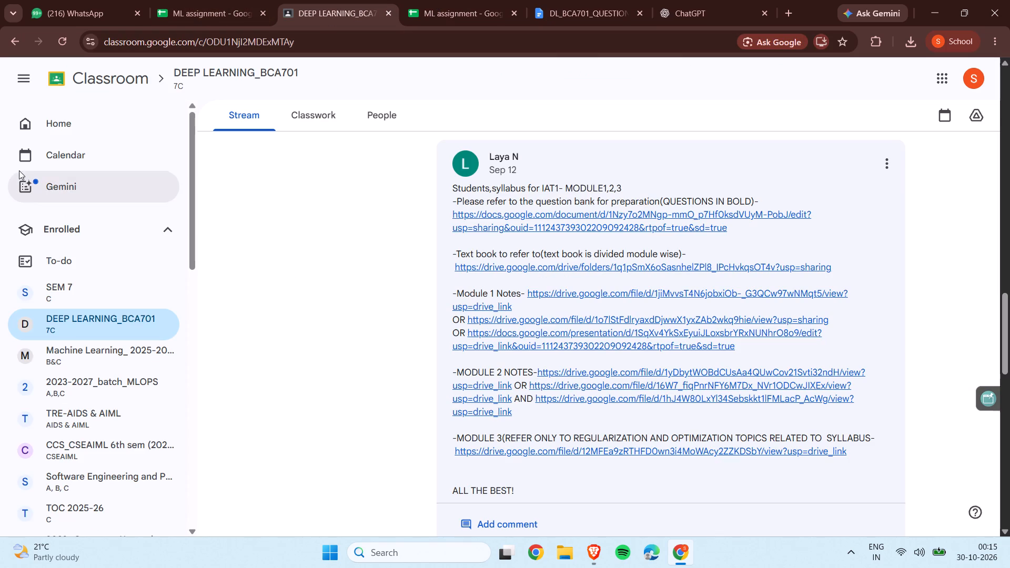
pyautogui.click(106, 357)
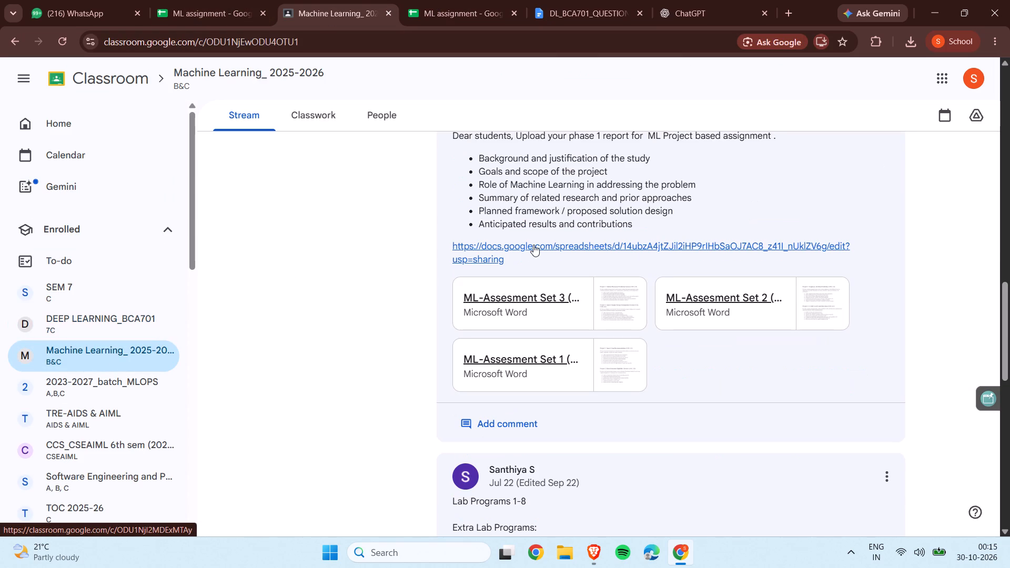
pyautogui.scroll(7, 697, 125)
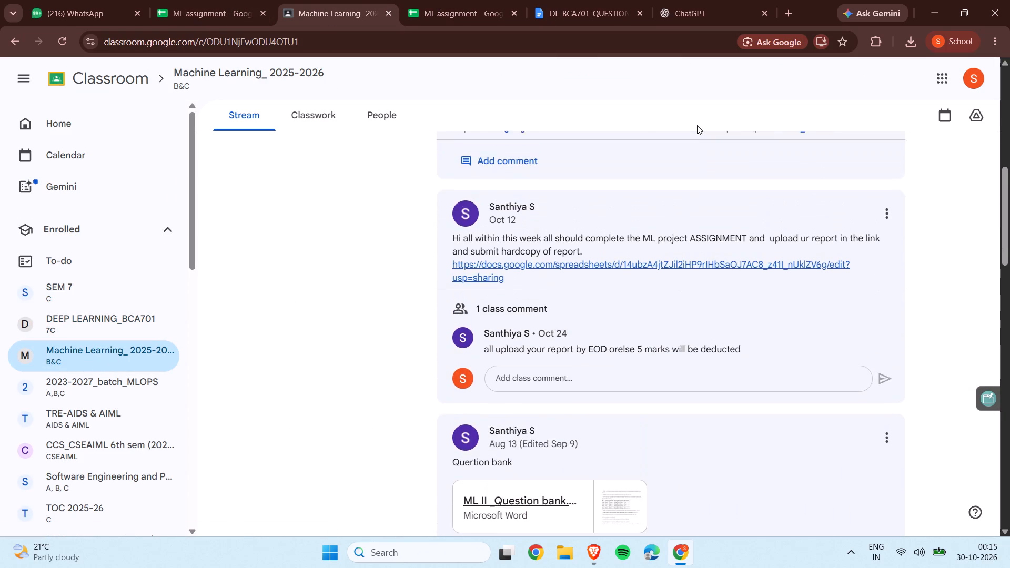
pyautogui.scroll(2, 697, 125)
# Open batch 24's AI-Driven Emergency Patient Triage System ML2 report from column E of the C Sec sheet and read through its front pages.
pyautogui.click(439, 21)
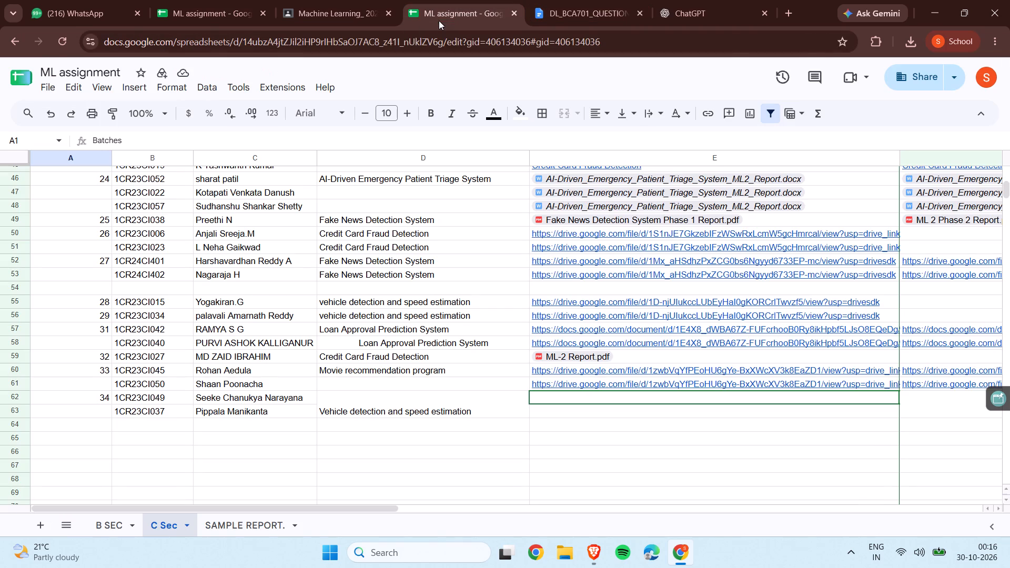
pyautogui.click(656, 176)
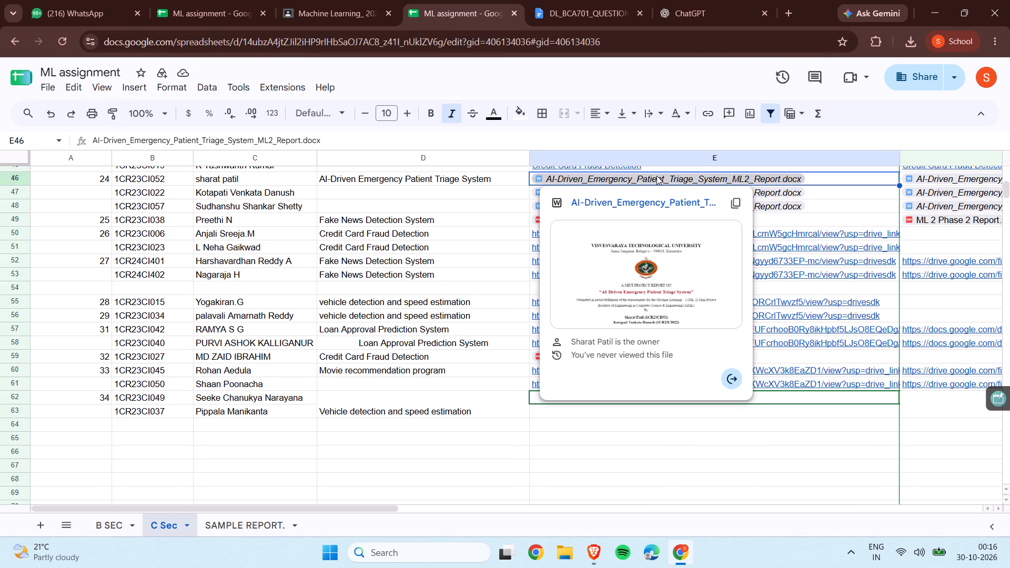
pyautogui.click(620, 265)
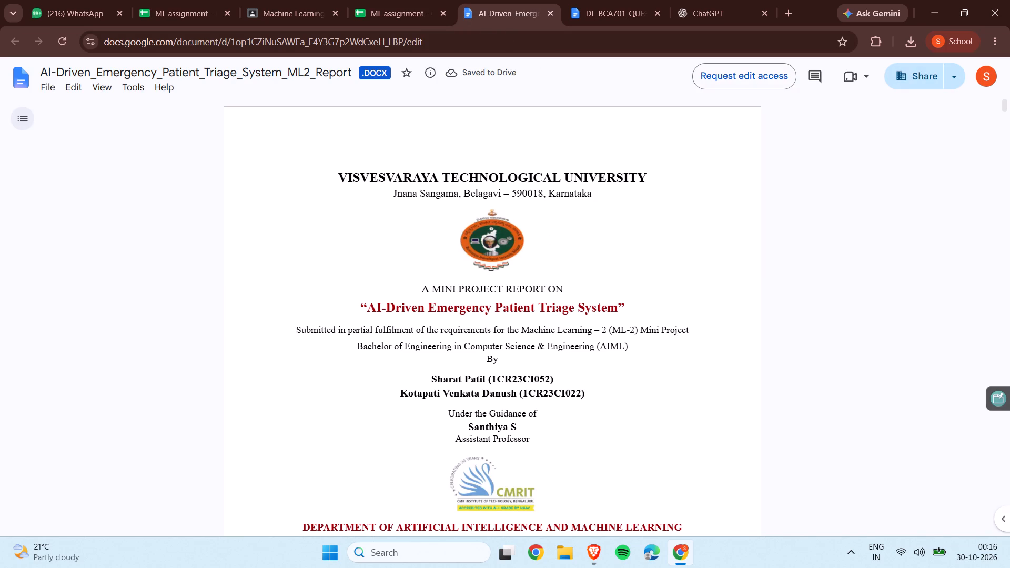
pyautogui.scroll(-2, 574, 281)
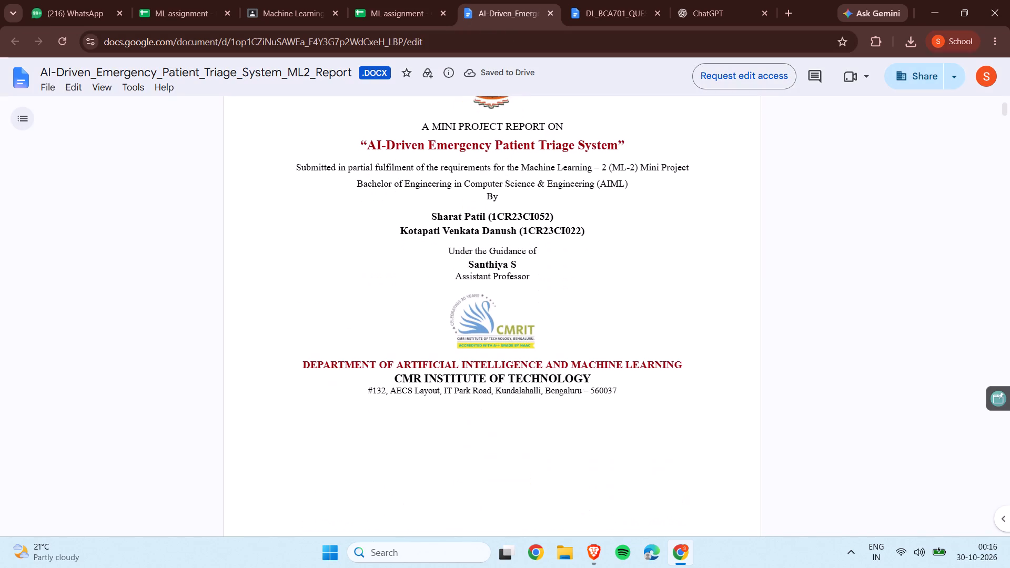
pyautogui.scroll(-12, 574, 281)
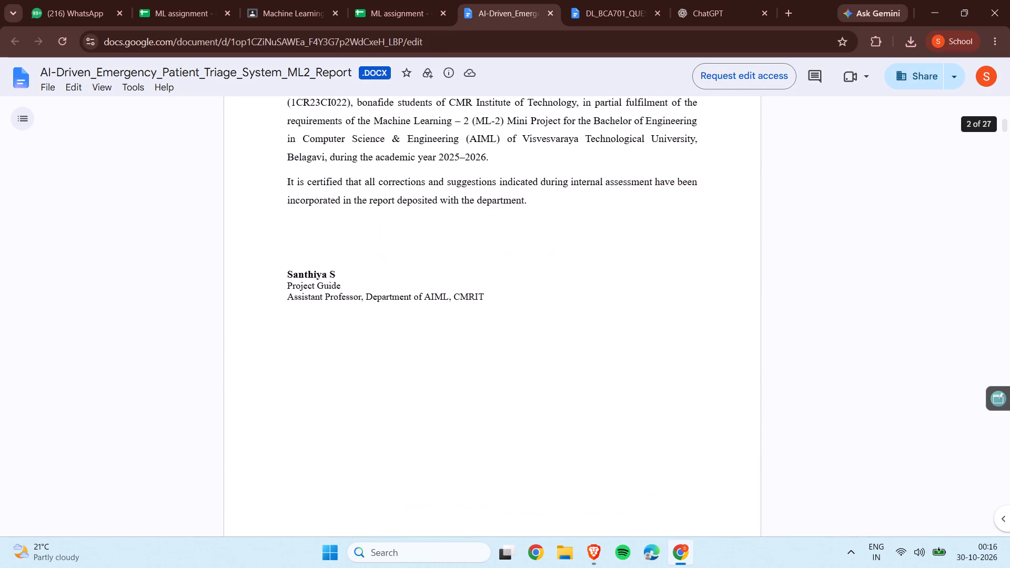
pyautogui.scroll(-8, 574, 281)
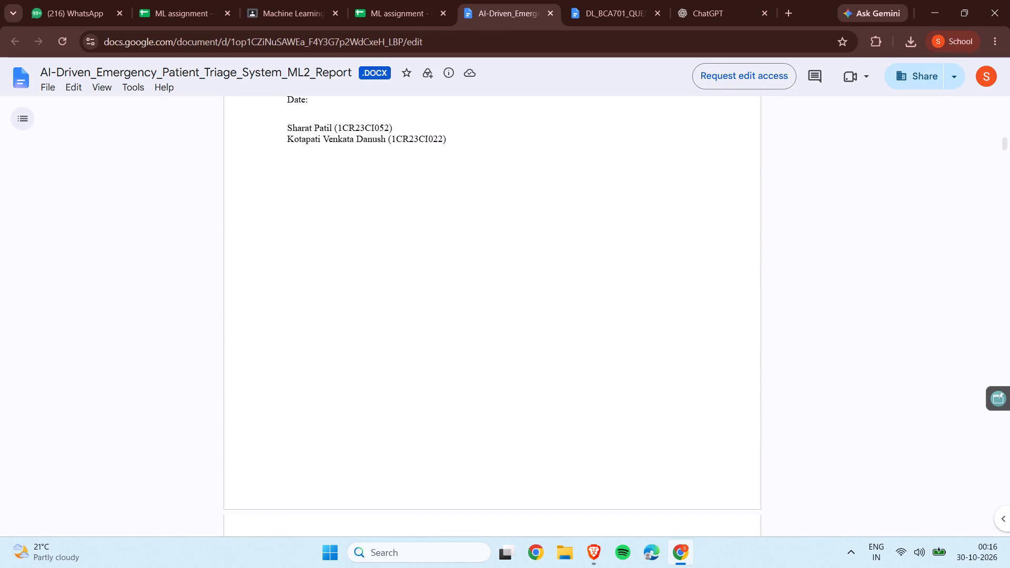
pyautogui.scroll(1, 574, 281)
pyautogui.scroll(-3, 574, 281)
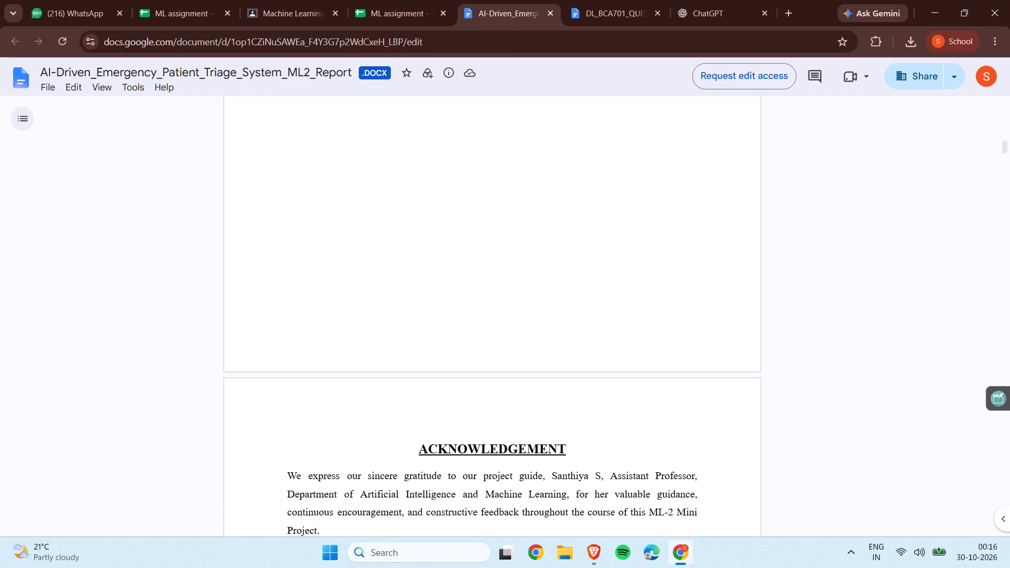
pyautogui.scroll(-4, 574, 281)
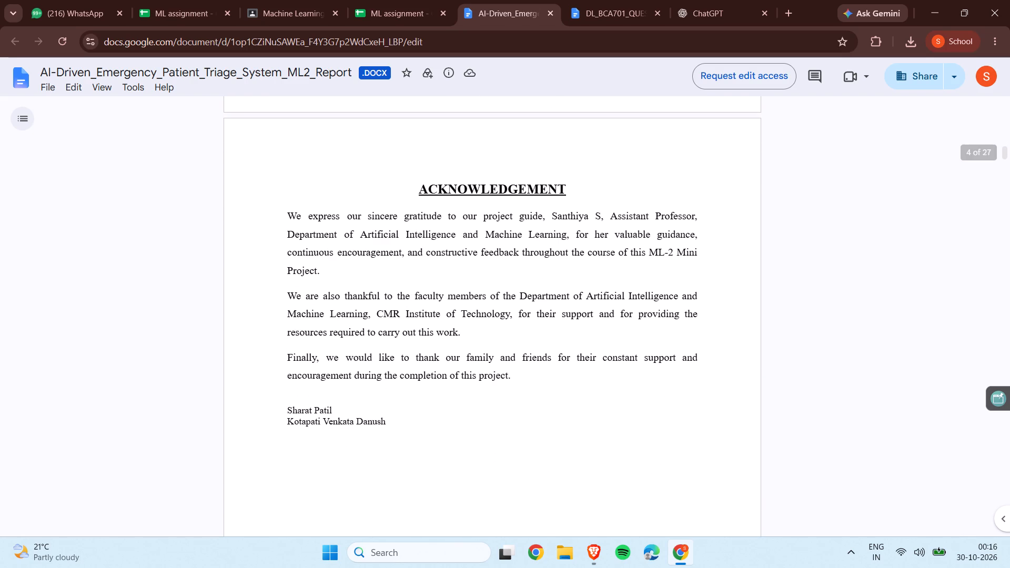
pyautogui.scroll(1, 428, 260)
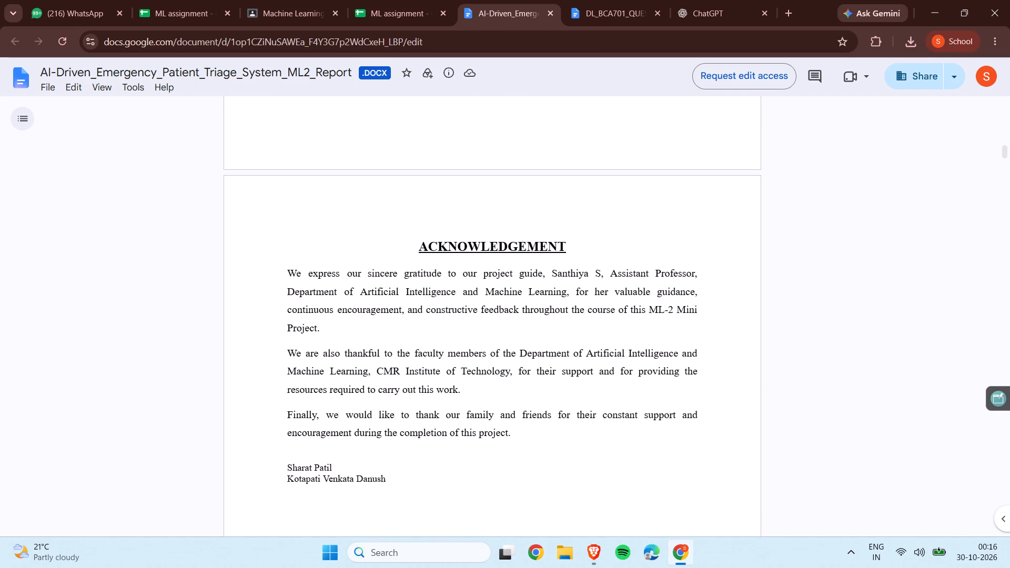
pyautogui.scroll(5, 679, 121)
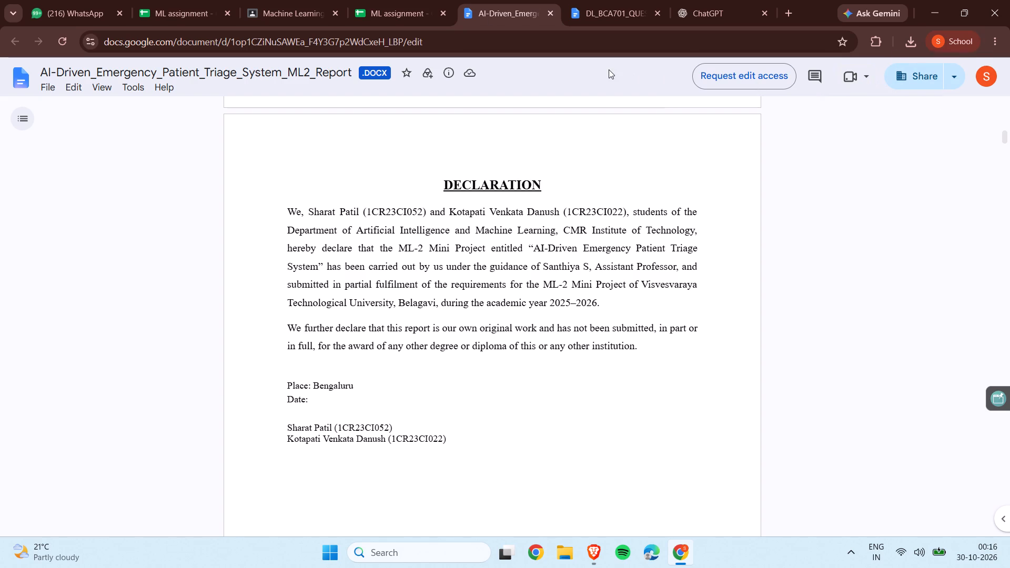
# Return to the C Sec sheet and select the Phase 1 report link of batch 22's Traffic congestion prediction project in E42.
pyautogui.click(415, 4)
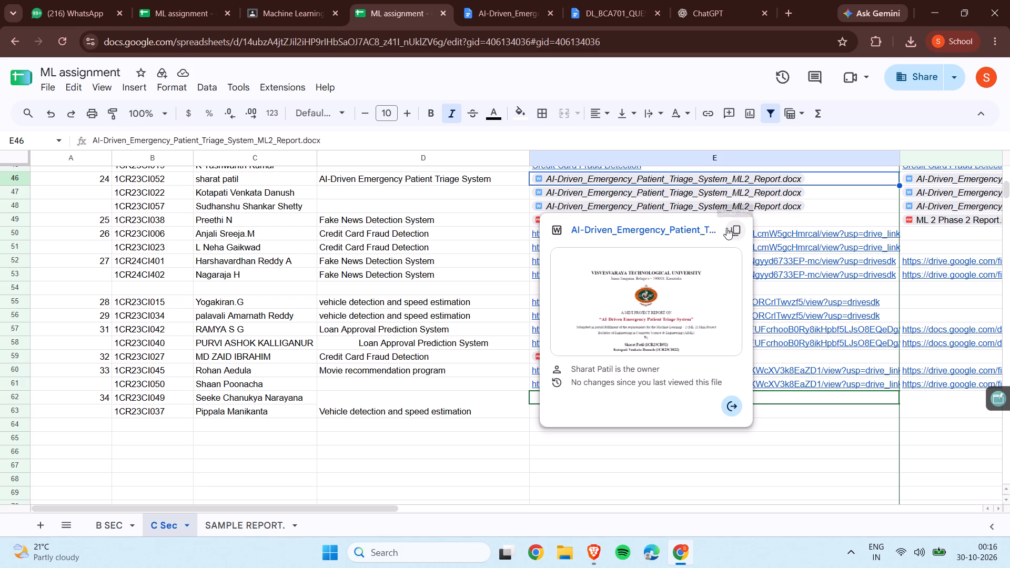
pyautogui.scroll(2, 836, 206)
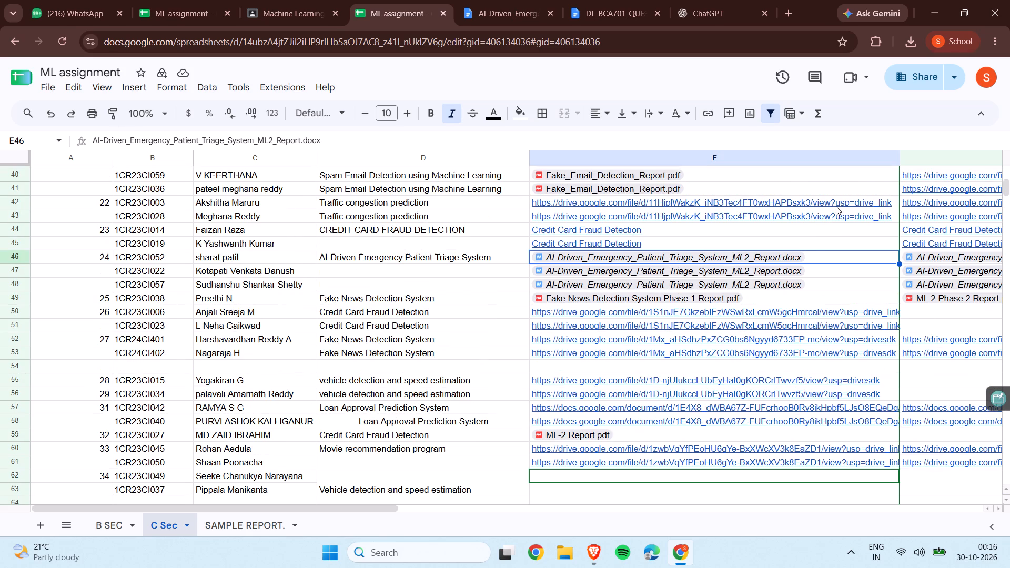
pyautogui.click(773, 199)
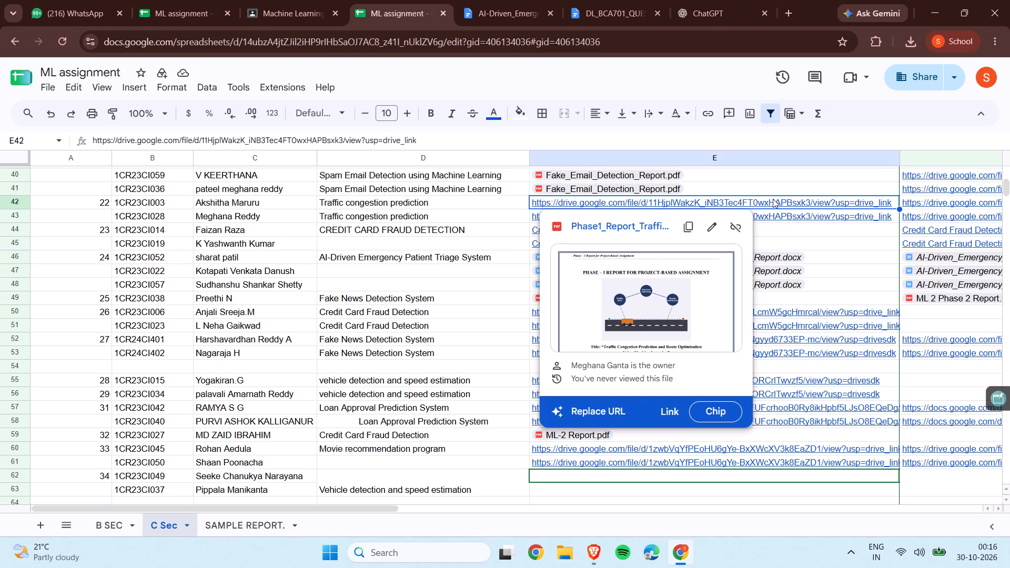
# Open batch 22's Phase 1 Traffic Congestion Prediction report from E42 and read through its 12 pages to examine the format and sections.
pyautogui.click(632, 278)
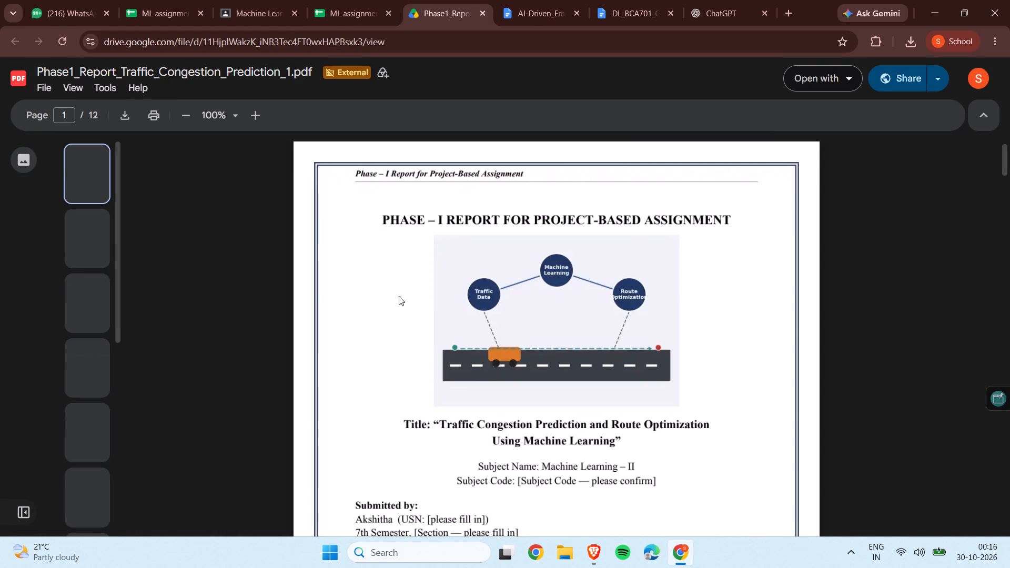
pyautogui.scroll(-4, 399, 296)
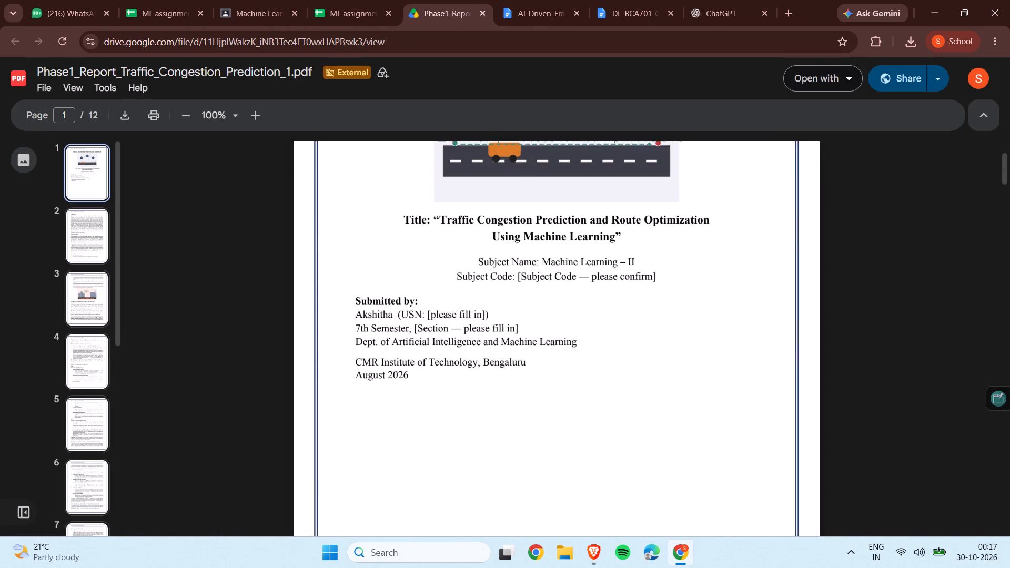
pyautogui.scroll(-16, 399, 296)
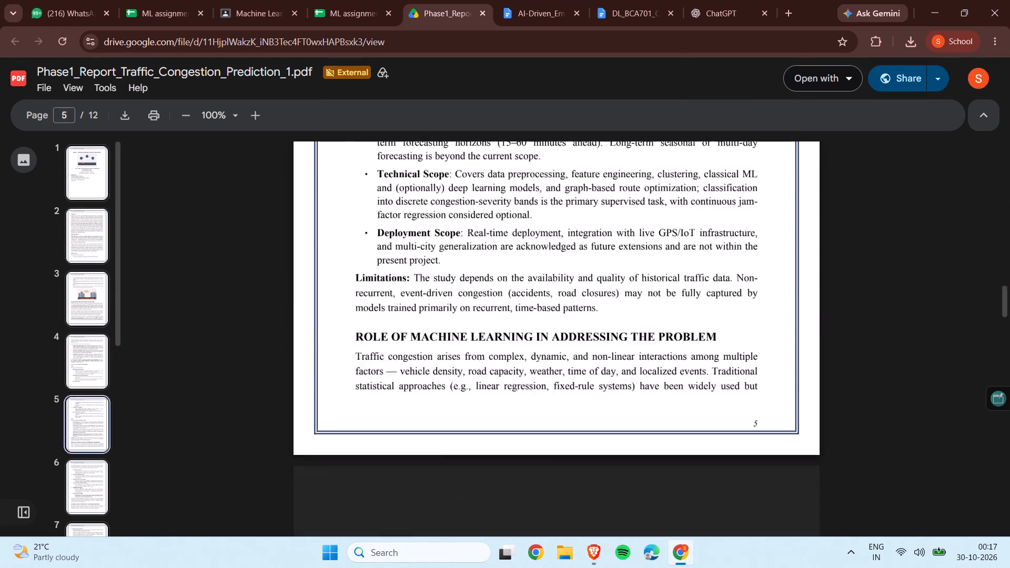
pyautogui.scroll(-16, 399, 296)
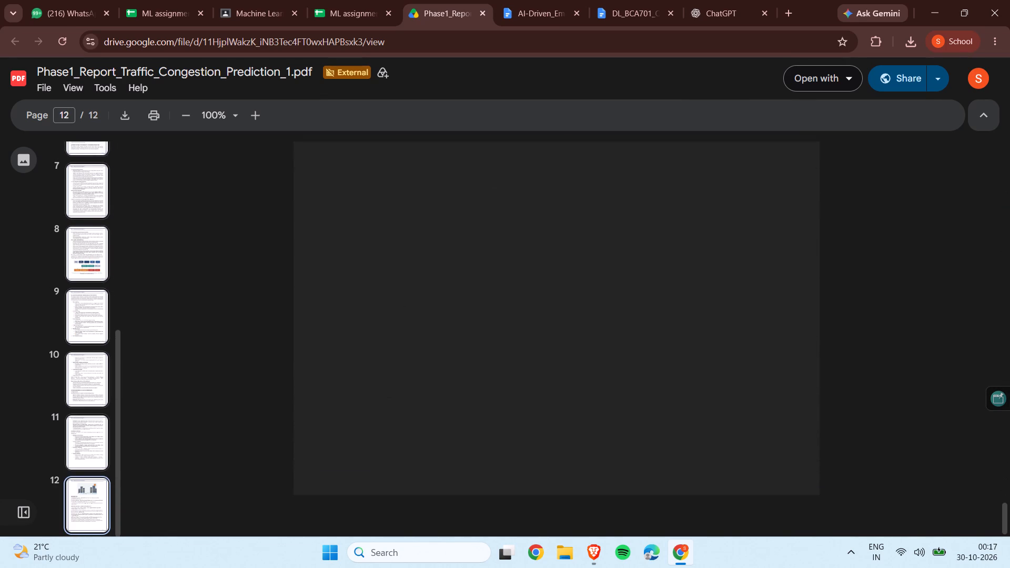
pyautogui.scroll(5, 399, 296)
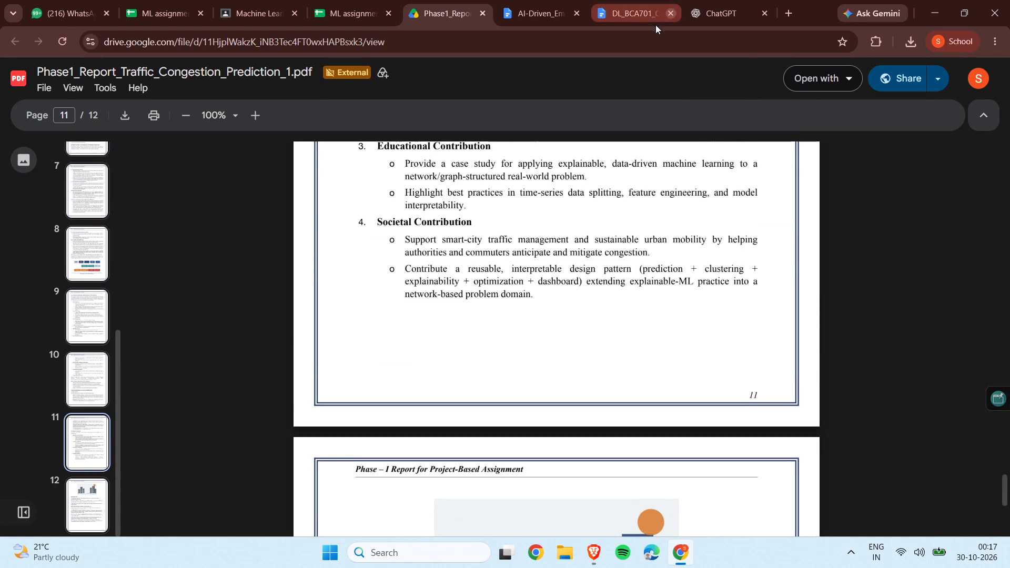
# Go back to the other open copy of the ML assignment C Sec sheet, at batch 34's report link cells E62:E63.
pyautogui.click(641, 14)
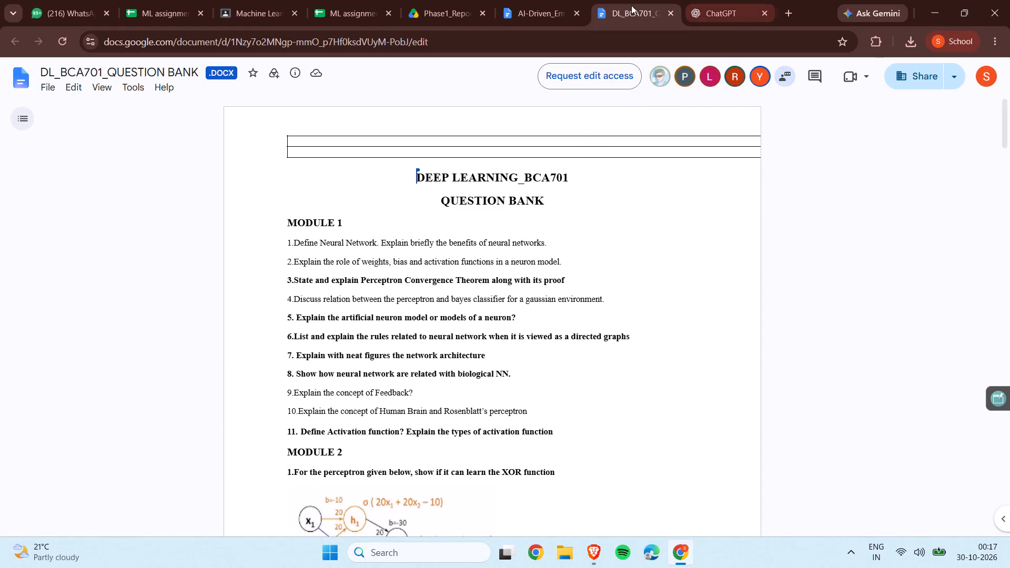
pyautogui.click(359, 7)
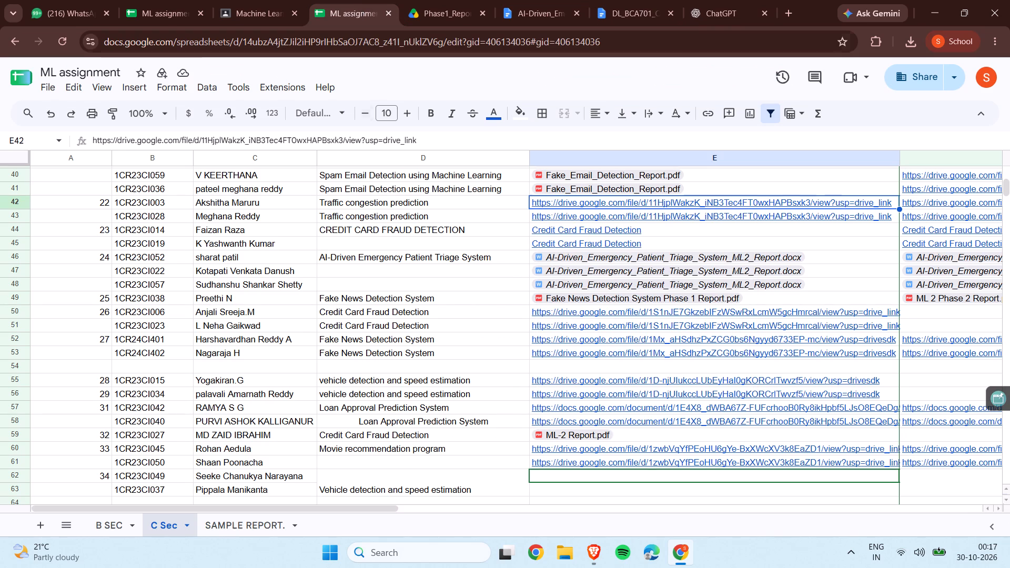
pyautogui.click(167, 4)
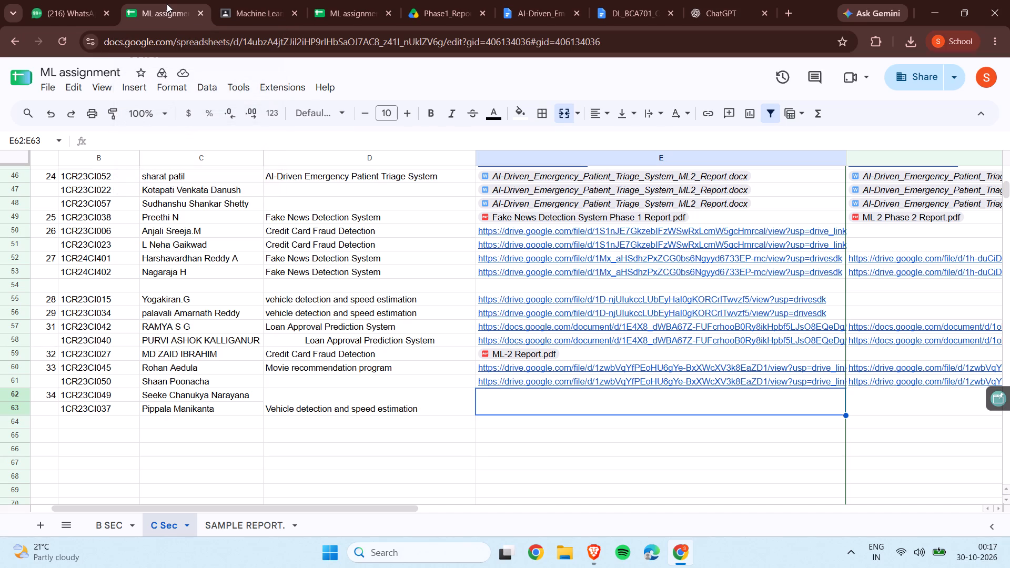
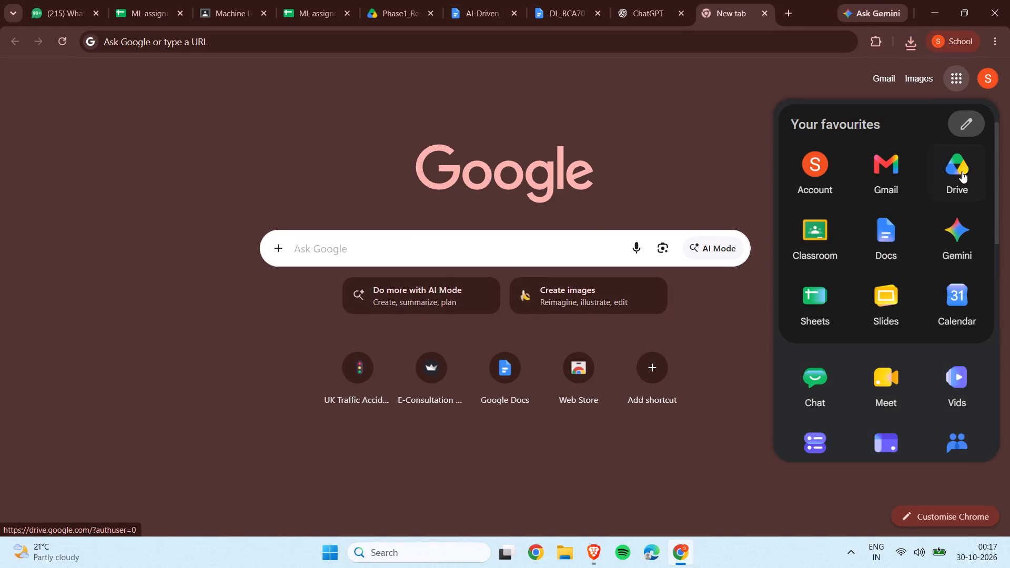
# Open the school account's Google Drive home page in the new browser tab.
pyautogui.click(962, 171)
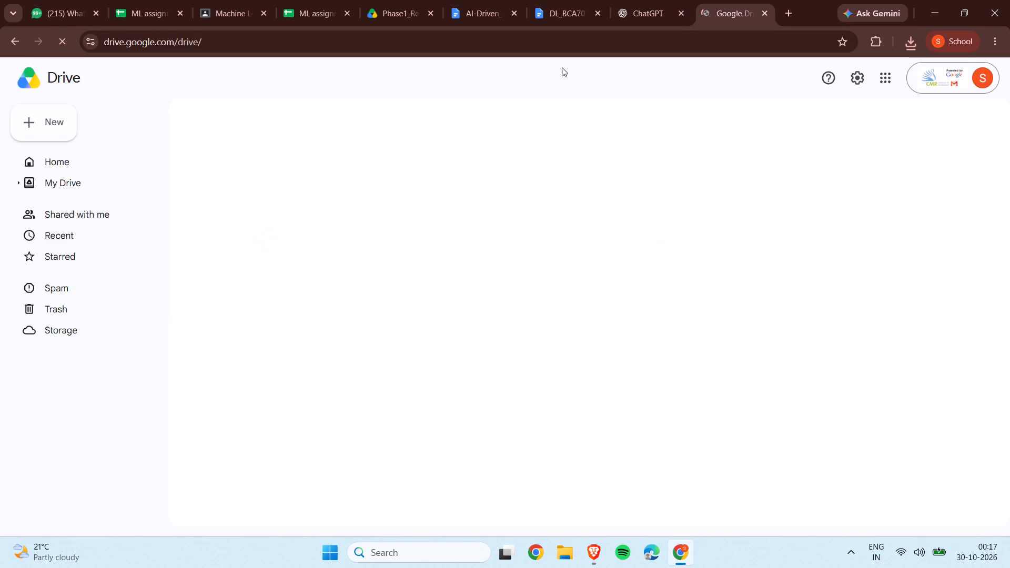
pyautogui.click(5, 127)
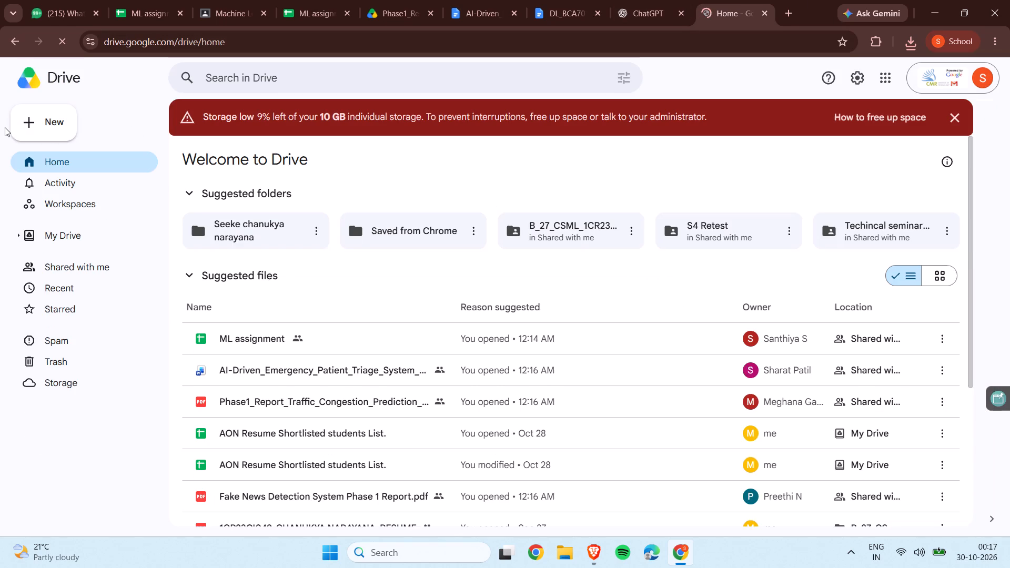
# Create a new Drive folder named ML2 project.
pyautogui.click(38, 126)
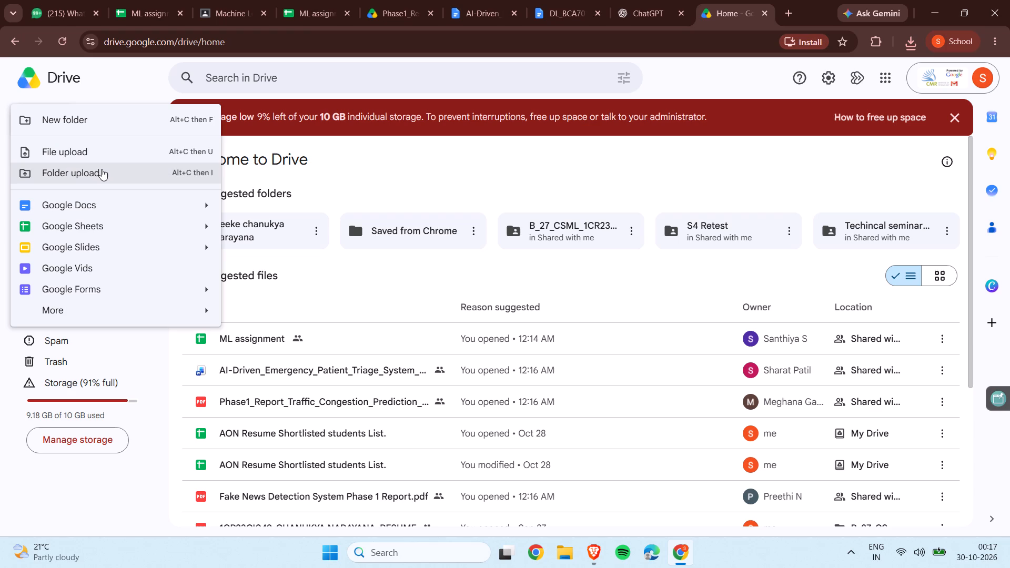
pyautogui.click(112, 119)
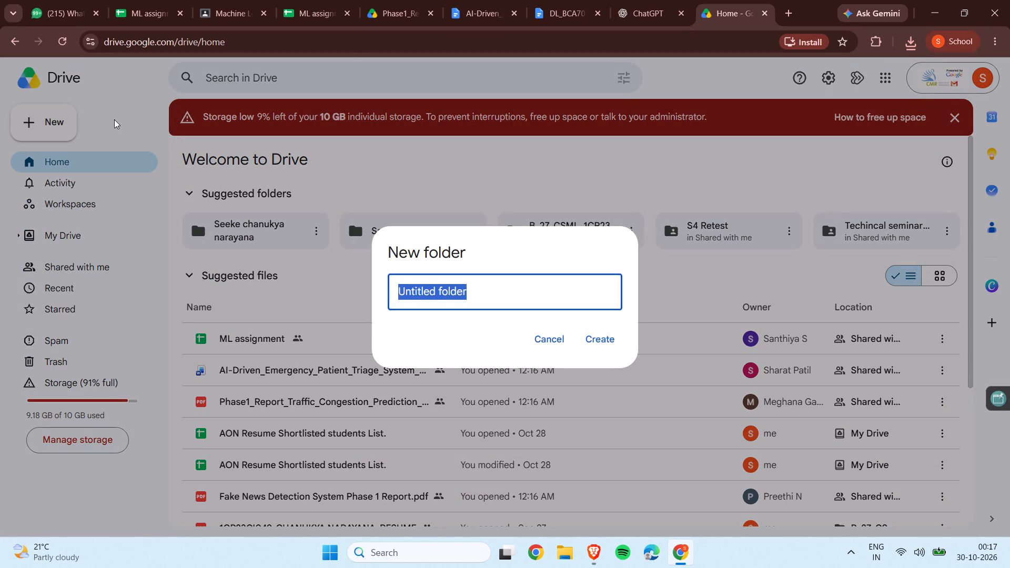
pyautogui.write('ML')
pyautogui.press('space')
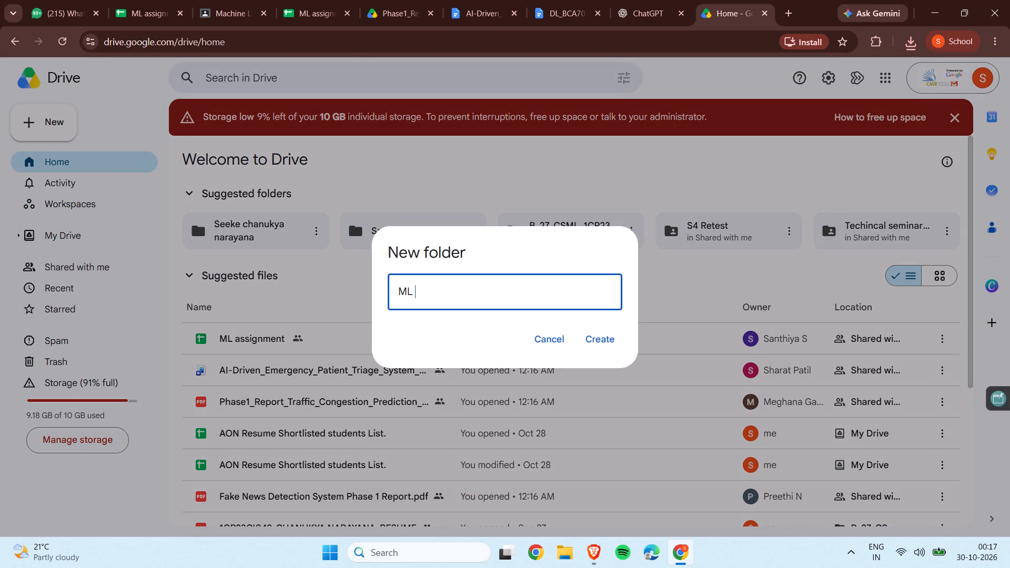
pyautogui.write('pro')
pyautogui.press('BackSpace')
pyautogui.press('BackSpace')
pyautogui.press('BackSpace')
pyautogui.hotkey('shift', 'p')
pyautogui.press('BackSpace')
pyautogui.press('BackSpace')
pyautogui.write('2')
pyautogui.press('space')
pyautogui.write('project')
pyautogui.press('Return')
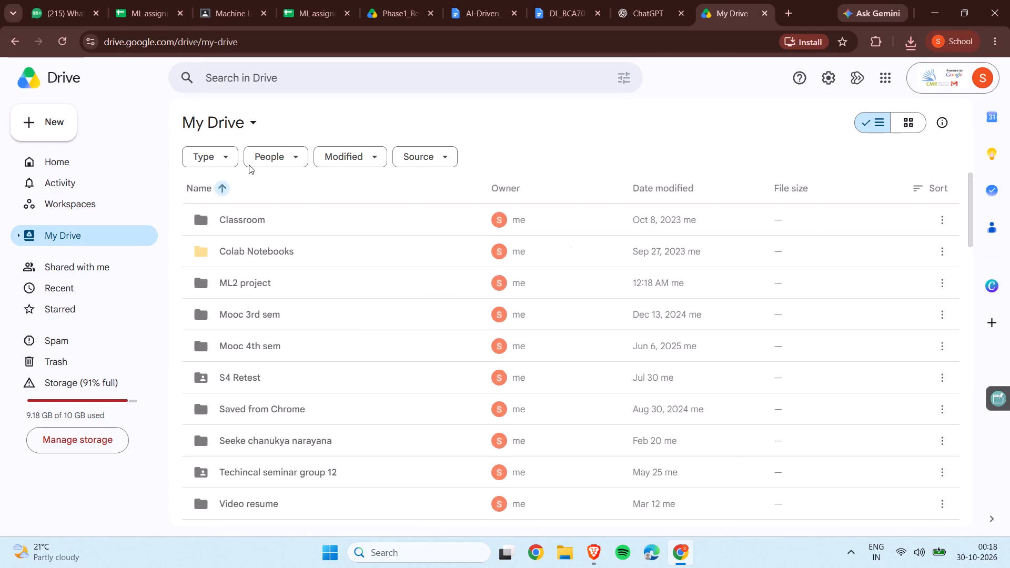
# Upload the VEHICLE DETECTION AND SPEED ESTIMATION USING YOLOv8 AND BYTETRACK (1) (1) PDF from Downloads into the ML2 project folder.
pyautogui.doubleClick(317, 315)
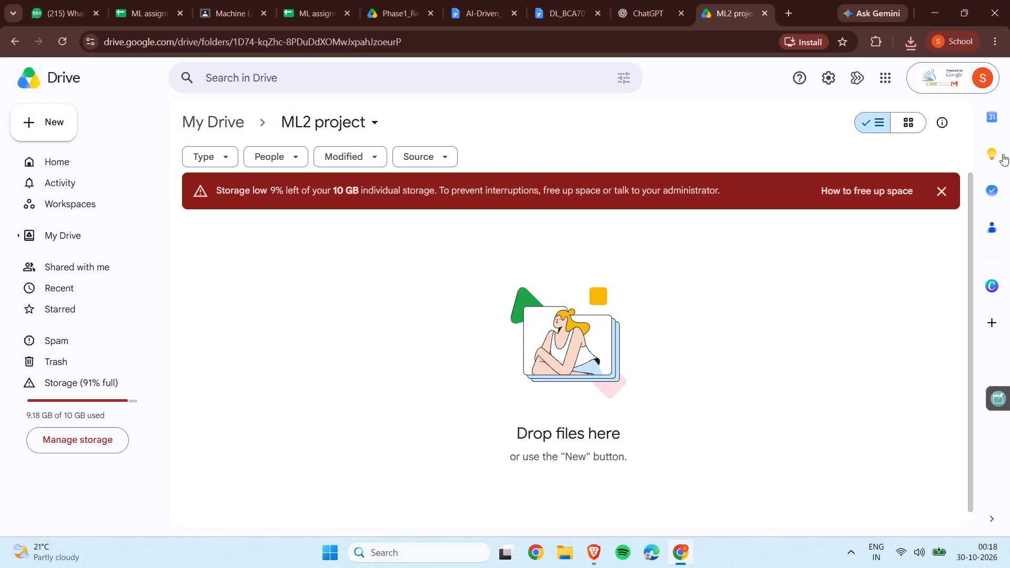
pyautogui.click(945, 197)
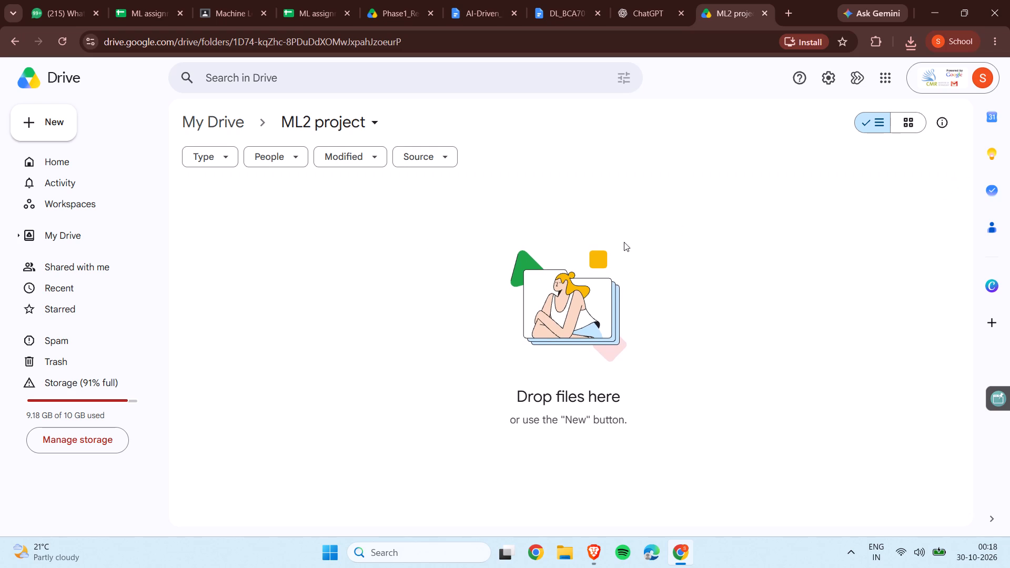
pyautogui.rightClick(578, 233)
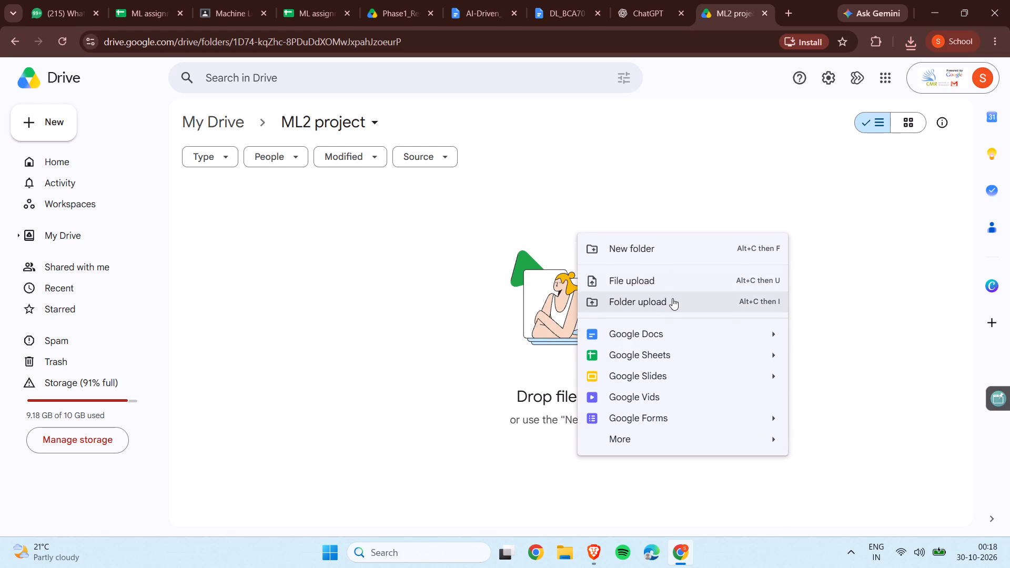
pyautogui.click(673, 285)
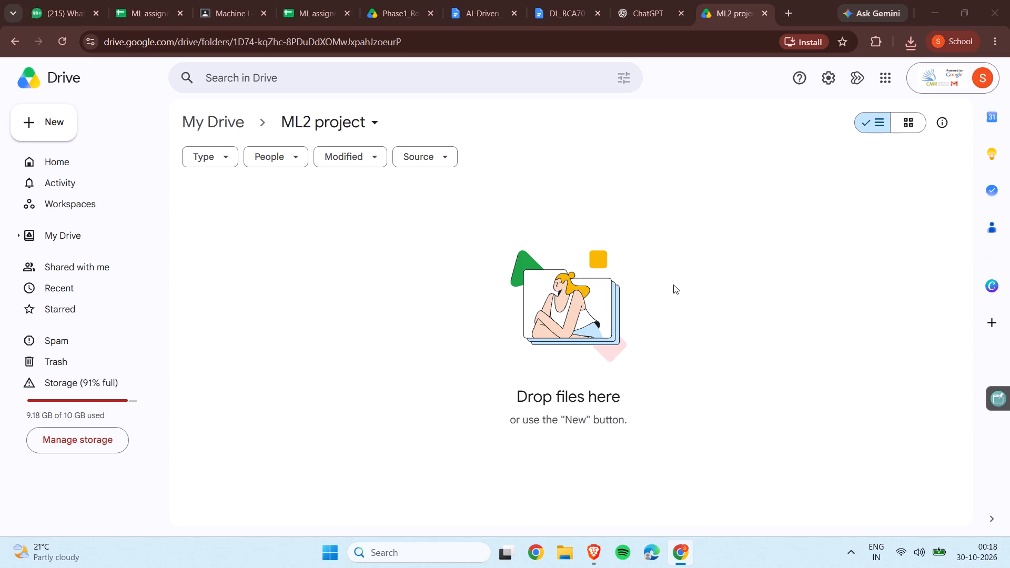
pyautogui.click(280, 111)
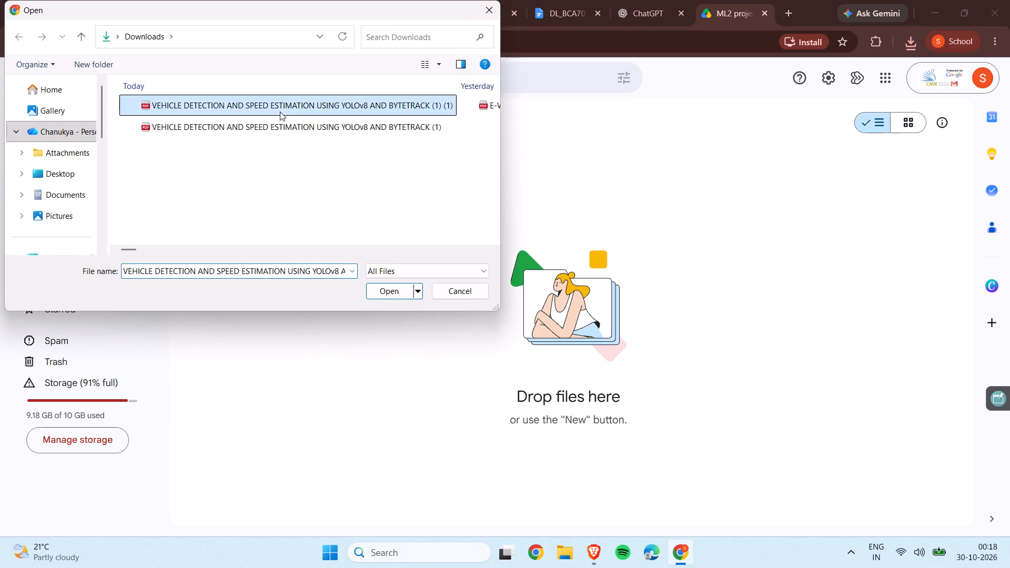
pyautogui.click(385, 291)
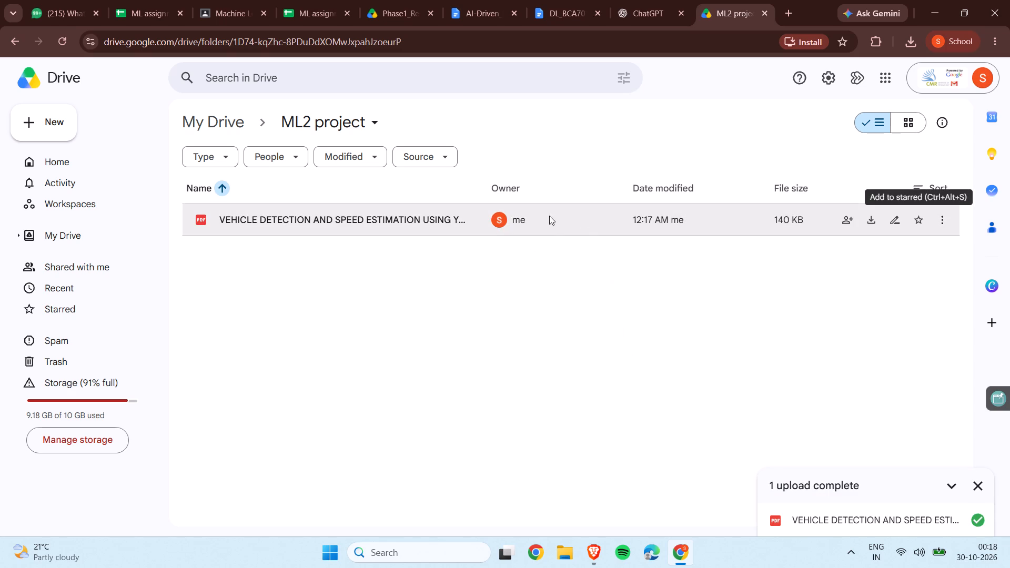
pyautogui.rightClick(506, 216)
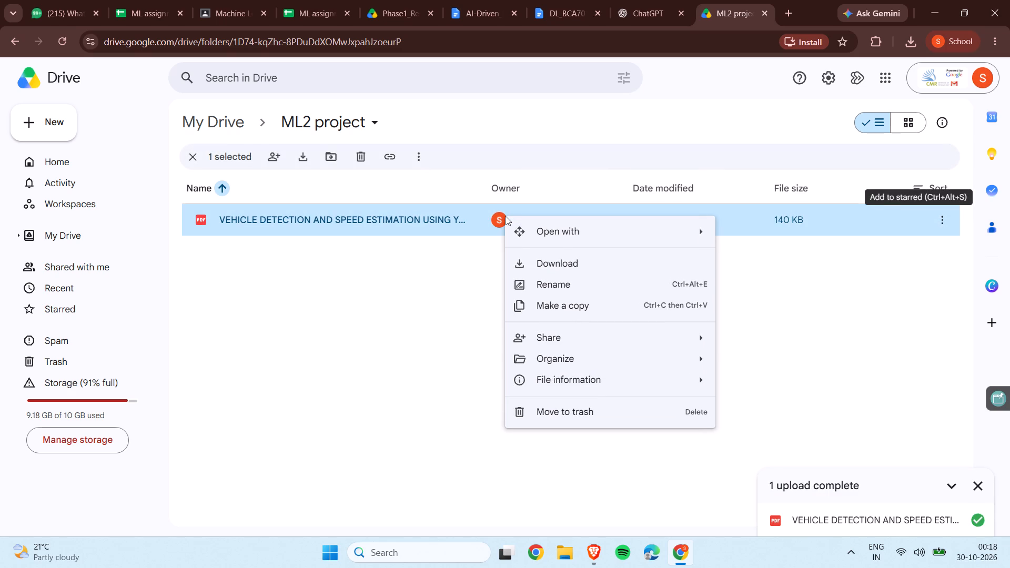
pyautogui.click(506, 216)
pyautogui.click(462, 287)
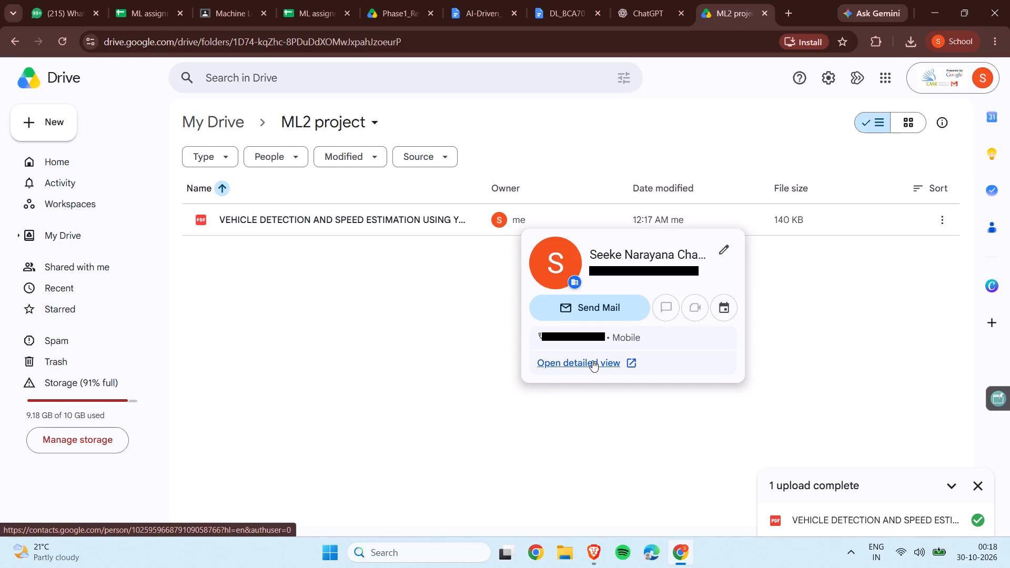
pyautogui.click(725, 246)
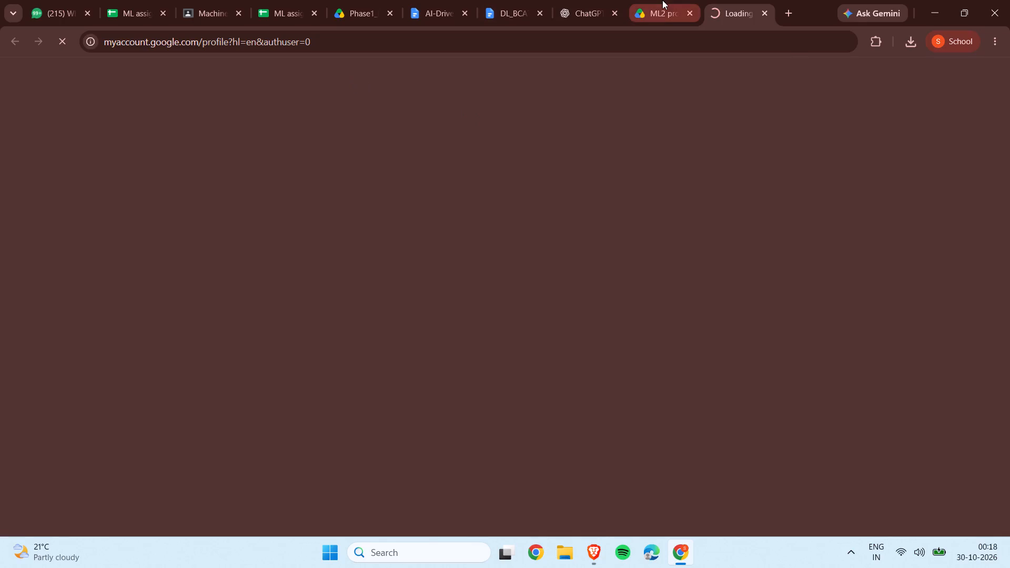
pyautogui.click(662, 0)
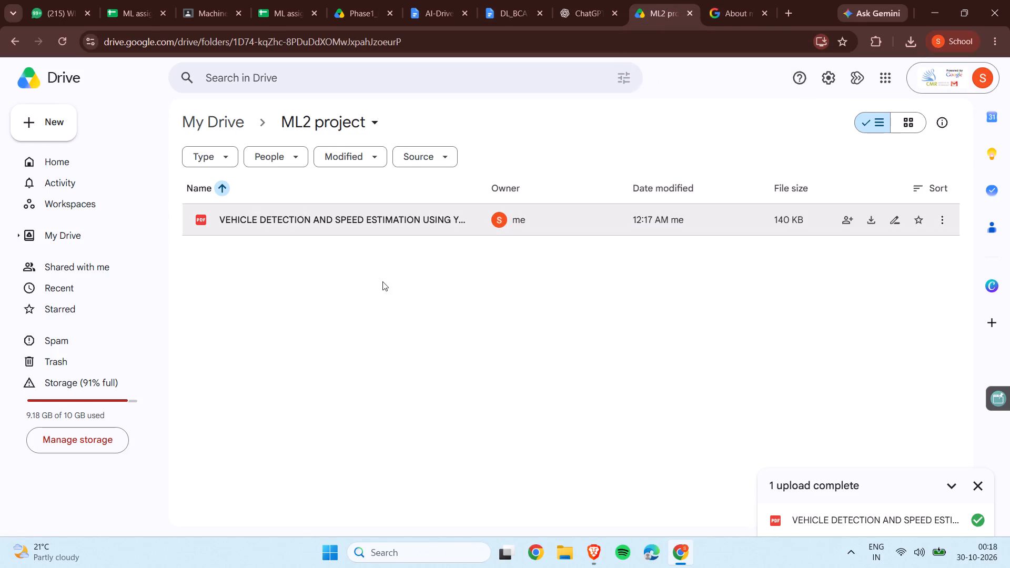
# Preview the uploaded vehicle detection report, check its quick sharing options, and return to the ML2 project folder.
pyautogui.rightClick(409, 222)
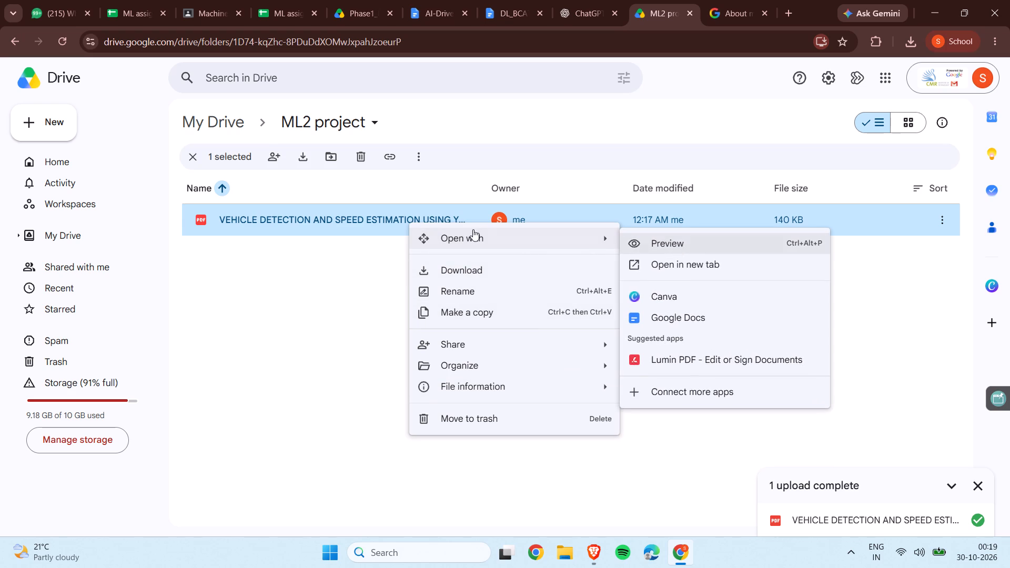
pyautogui.doubleClick(363, 209)
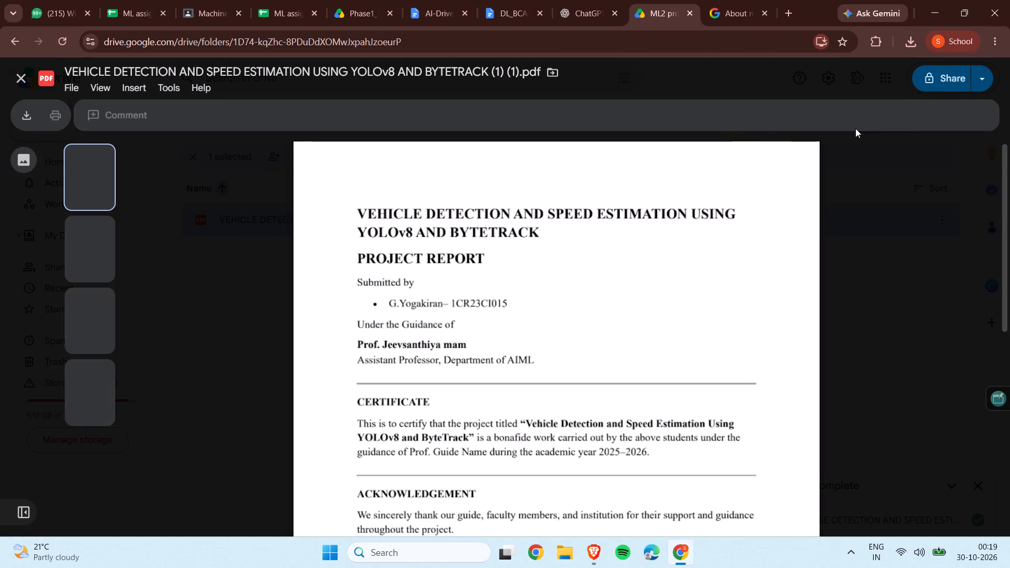
pyautogui.click(986, 79)
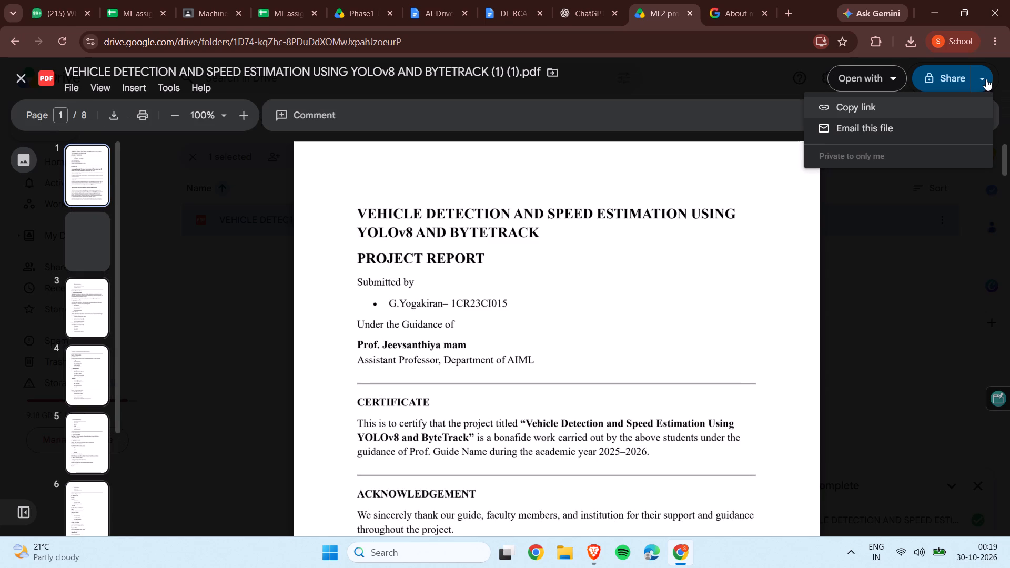
pyautogui.click(986, 79)
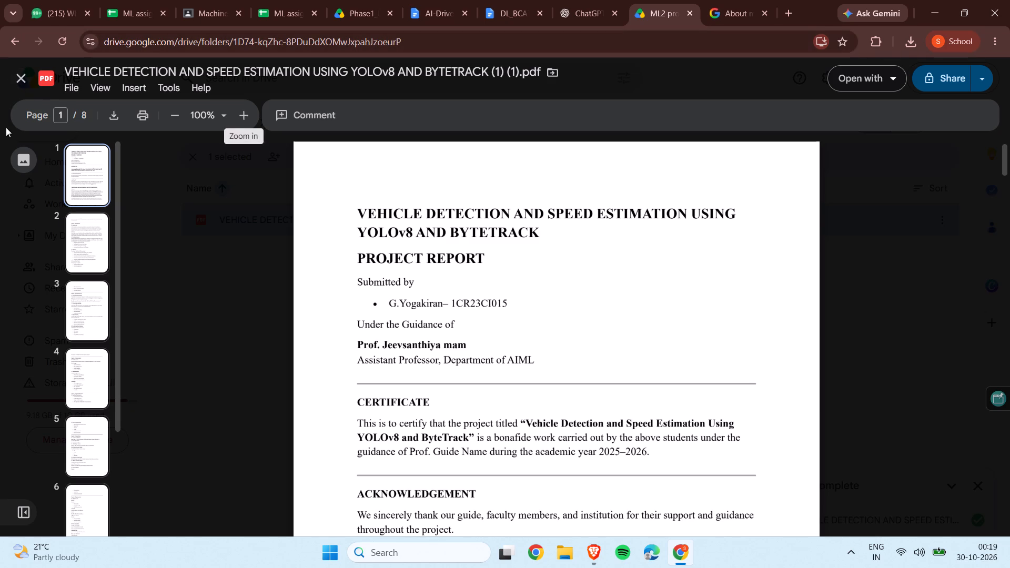
pyautogui.click(24, 85)
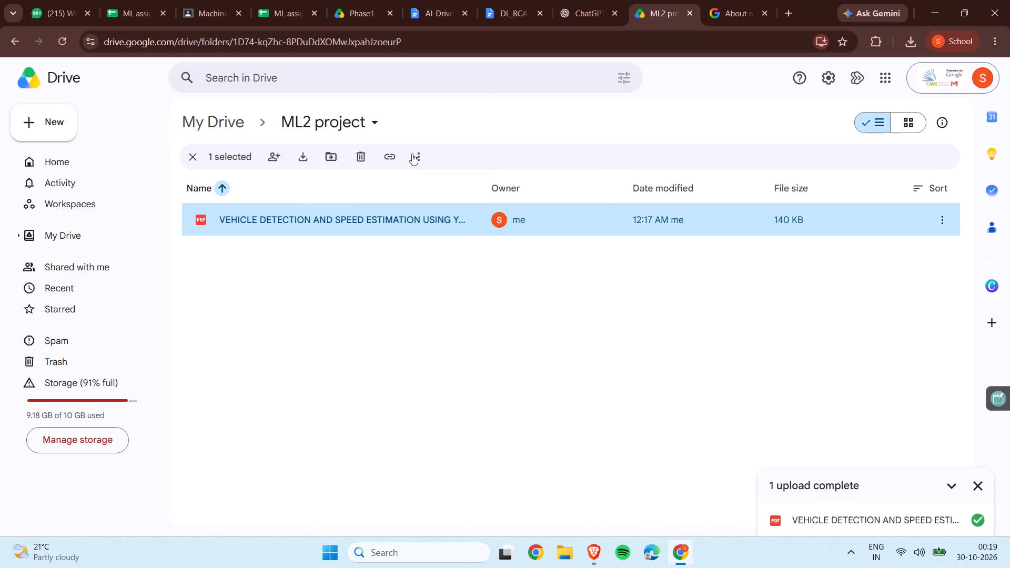
# View the uploaded report's security limitations and file details, and close the details view.
pyautogui.click(412, 154)
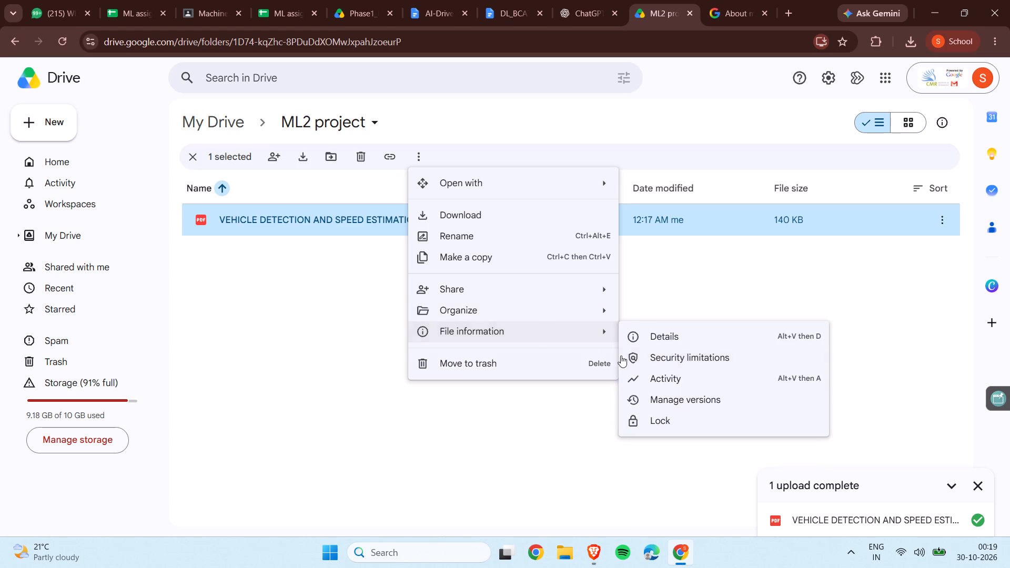
pyautogui.click(679, 358)
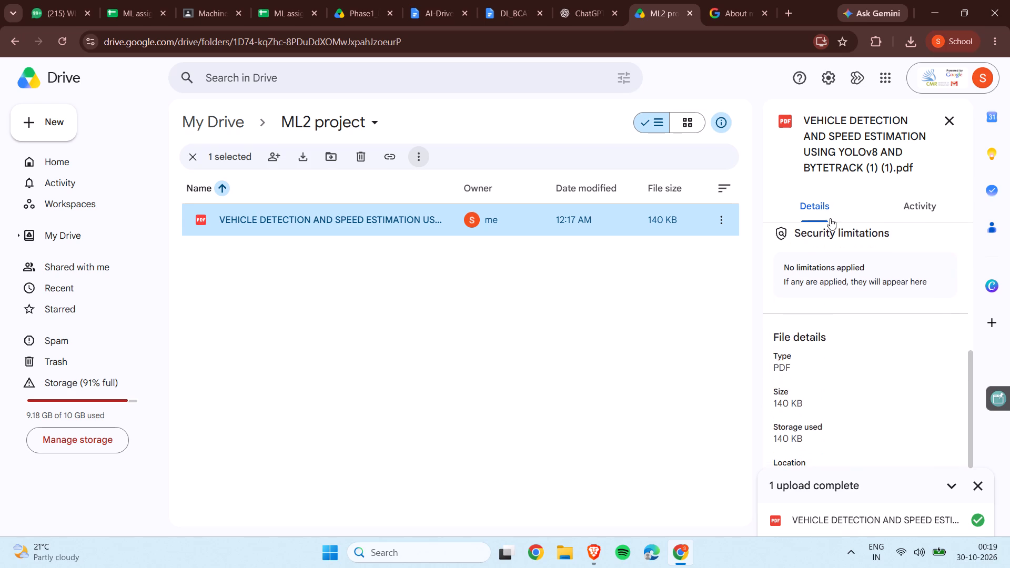
pyautogui.scroll(-4, 839, 311)
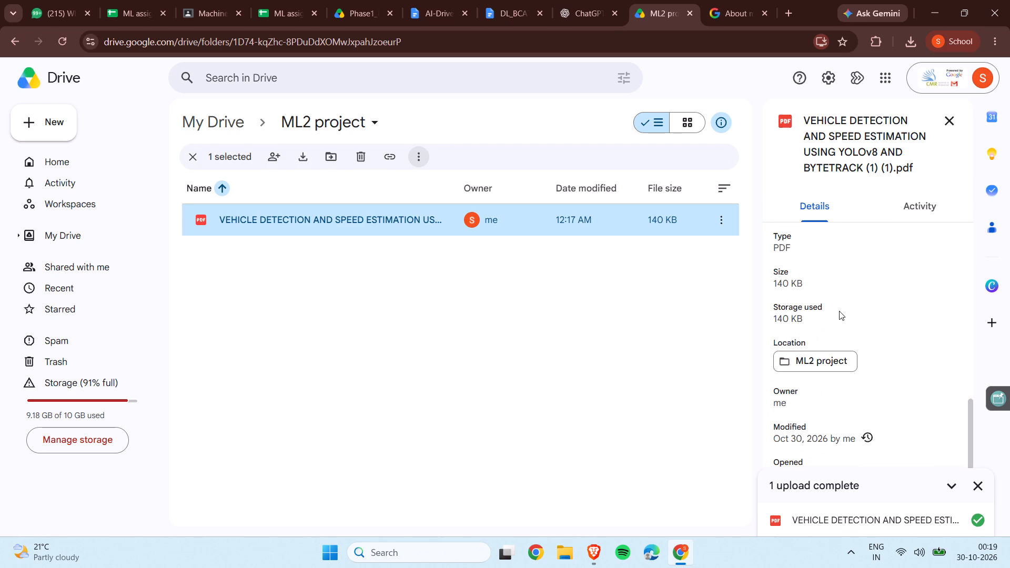
pyautogui.scroll(3, 839, 311)
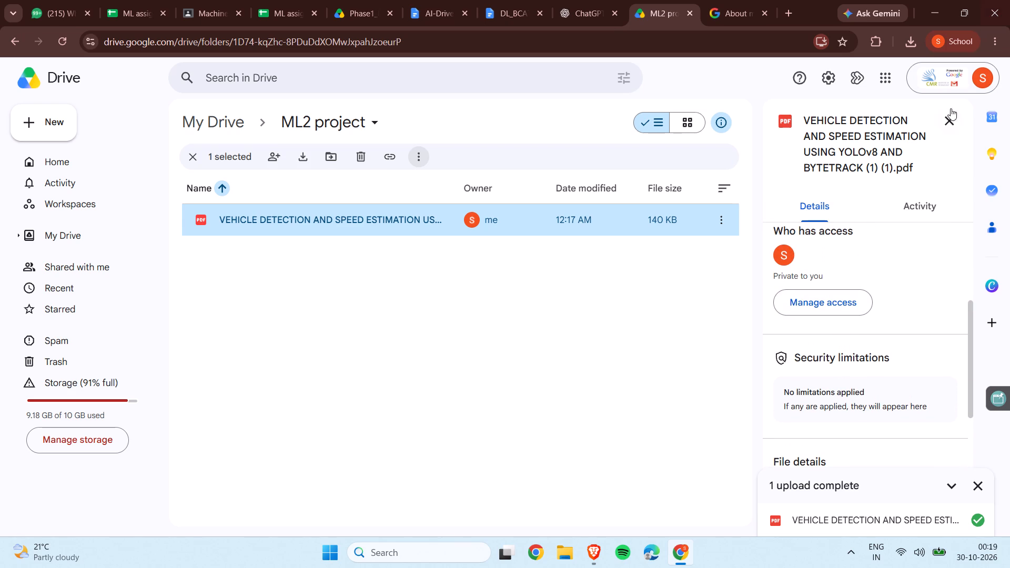
pyautogui.click(946, 124)
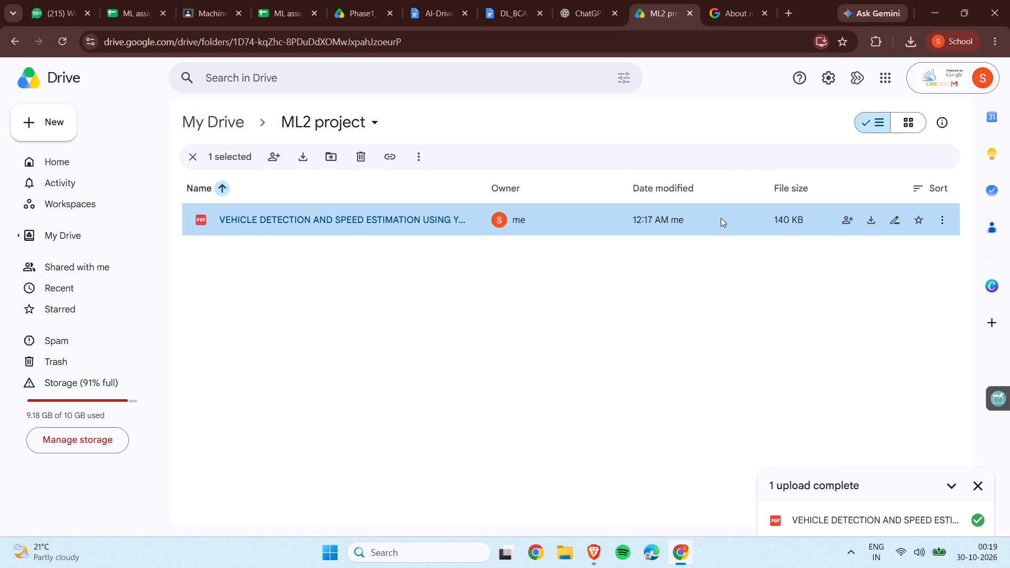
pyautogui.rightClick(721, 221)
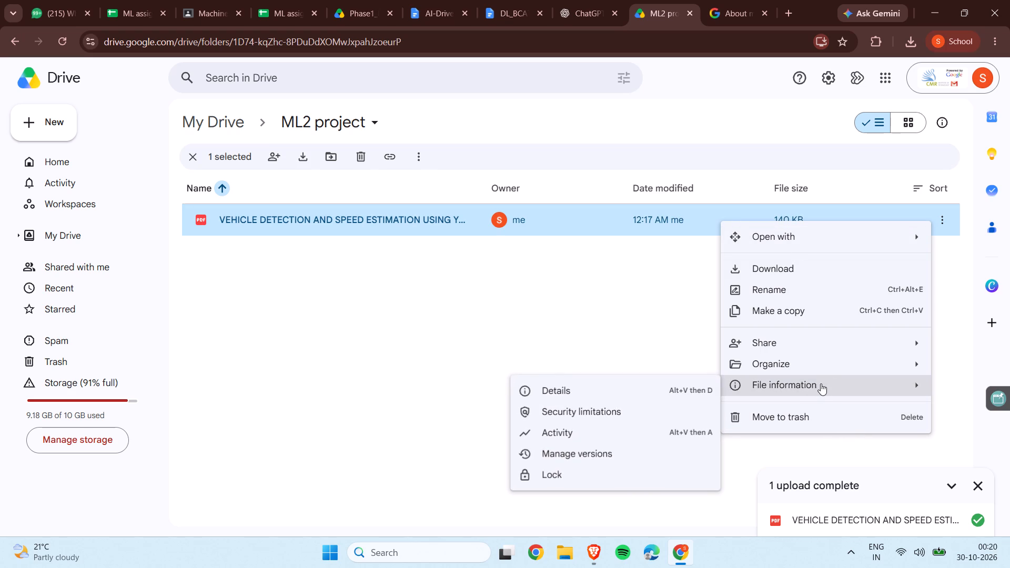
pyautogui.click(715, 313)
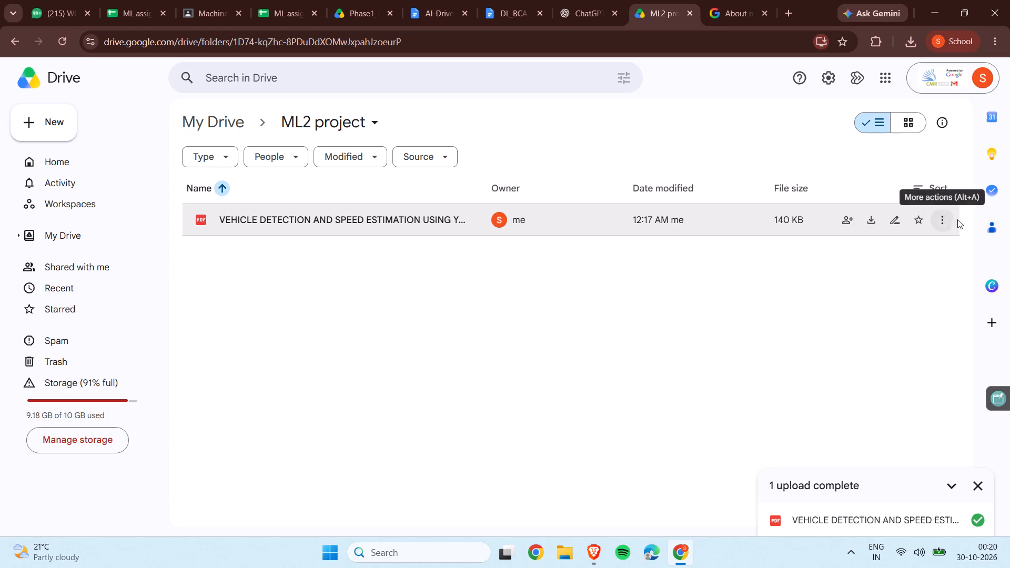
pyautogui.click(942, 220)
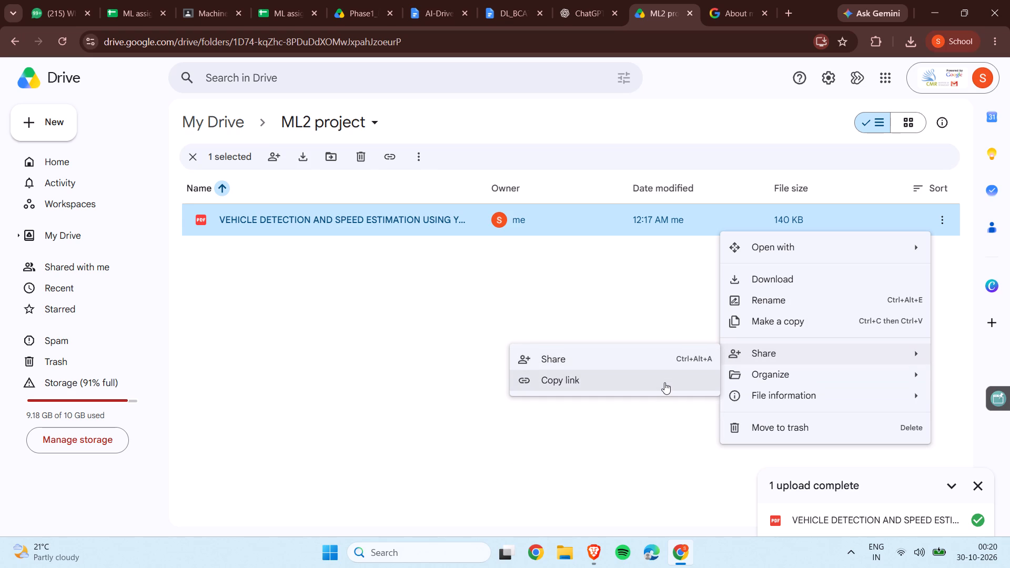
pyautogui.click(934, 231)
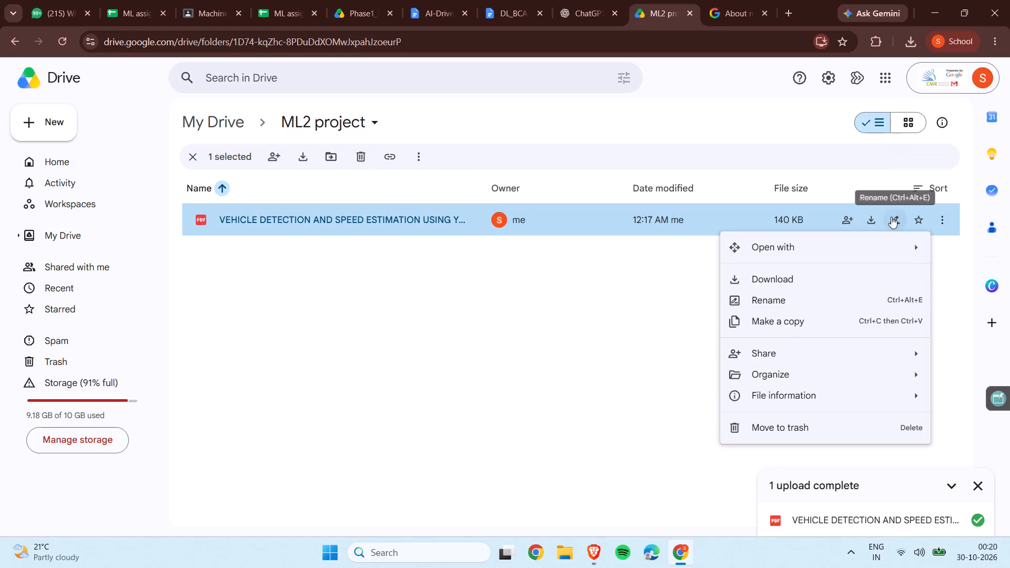
# Open sharing for the vehicle detection report PDF and set its general access to Anyone with the link.
pyautogui.click(851, 218)
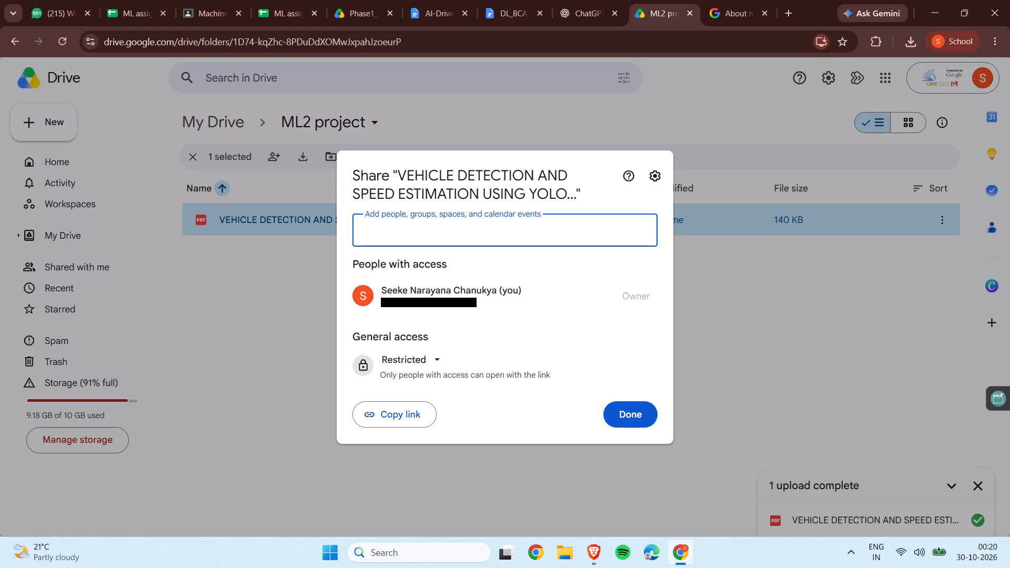
pyautogui.click(435, 363)
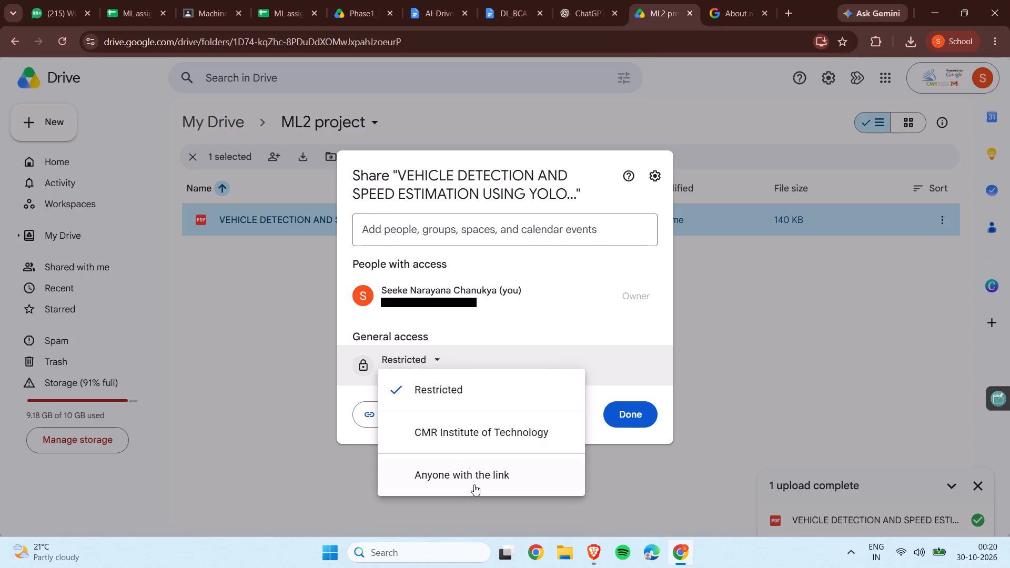
pyautogui.click(474, 483)
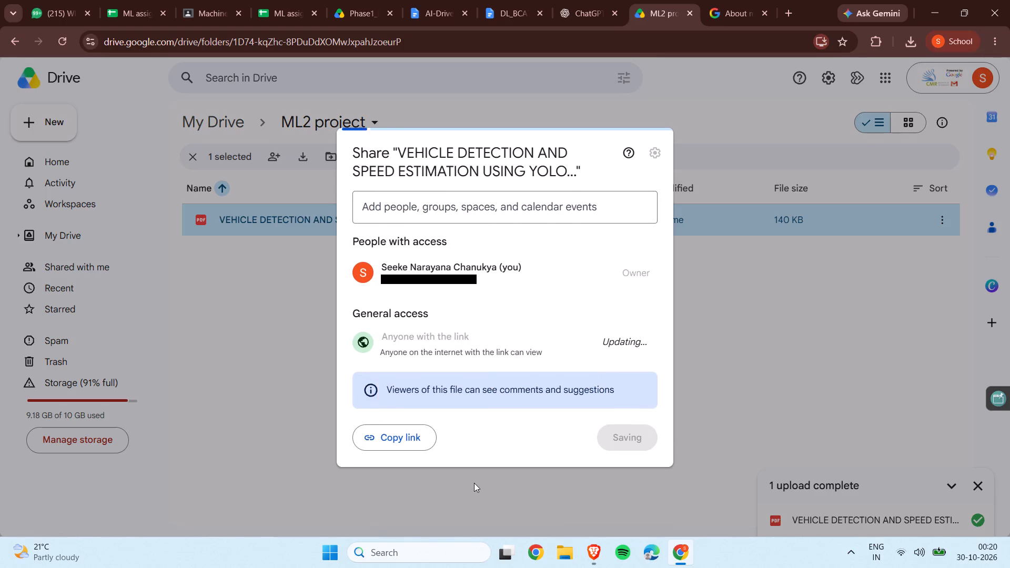
# Share the vehicle detection report PDF with the batch 34 project partner as Editor, with notification enabled.
pyautogui.click(505, 217)
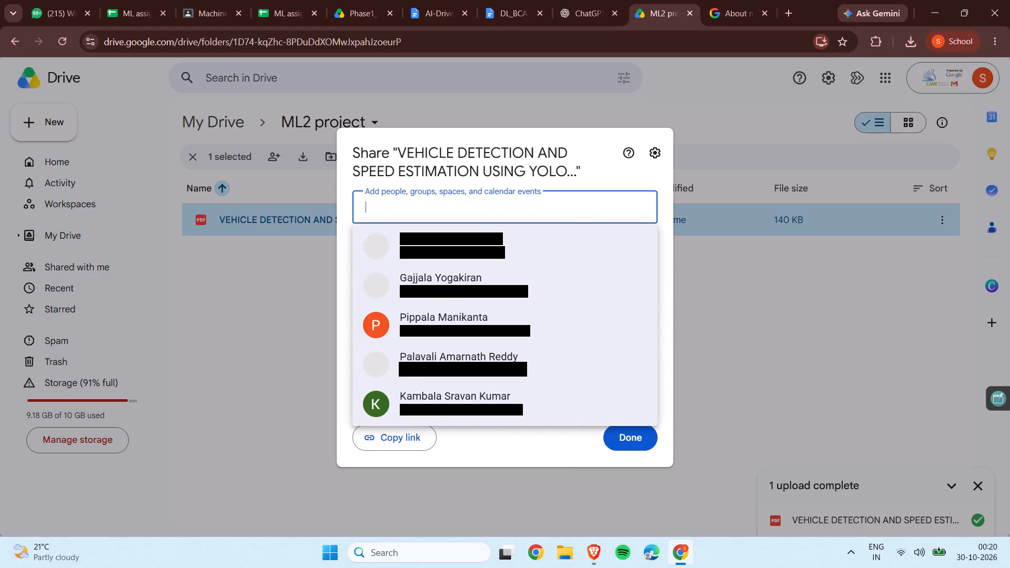
pyautogui.press('p')
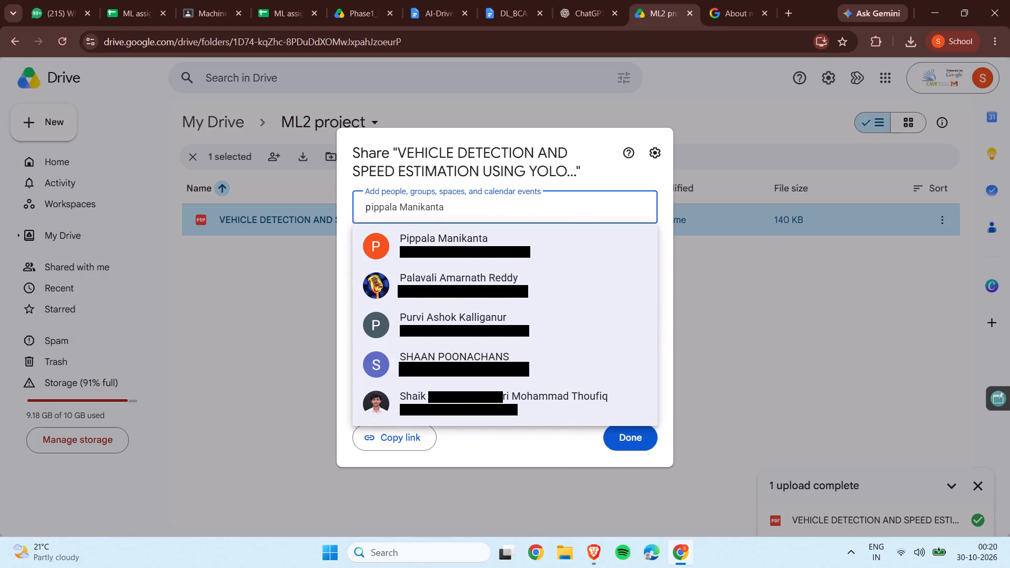
pyautogui.rightClick(503, 255)
pyautogui.click(462, 252)
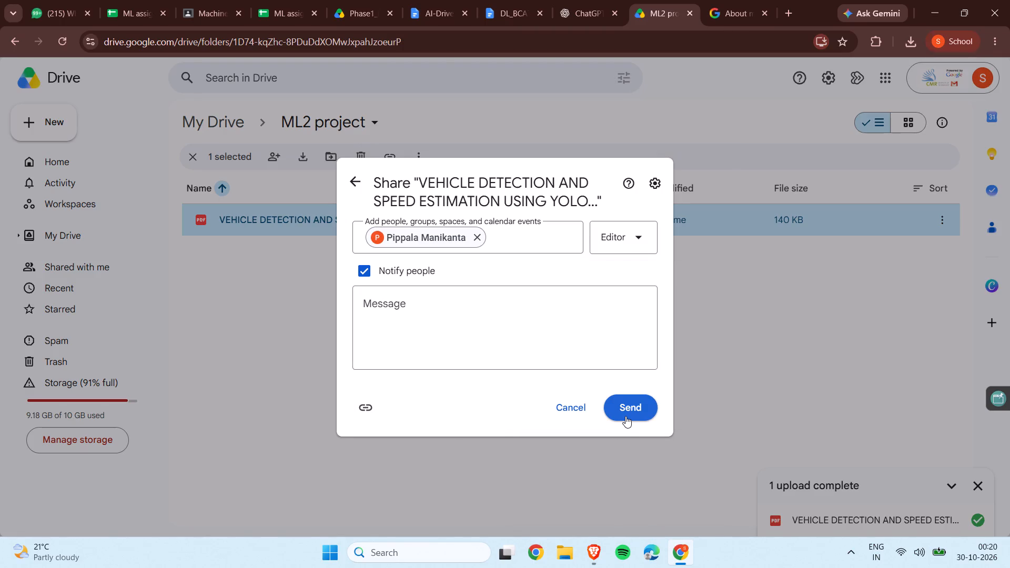
pyautogui.click(625, 416)
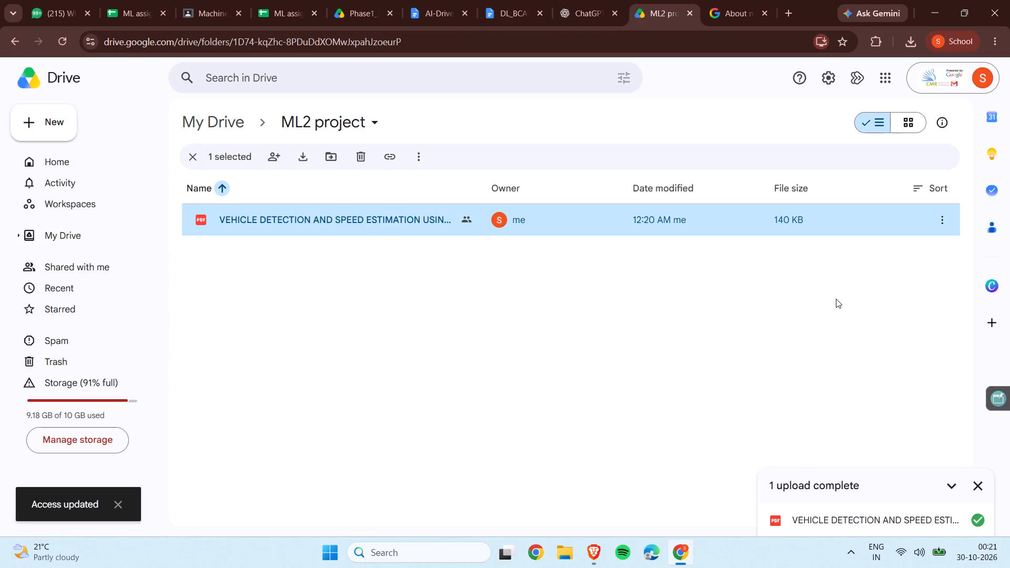
# Reopen the report's sharing settings, check the available roles for anyone with the link, and close them.
pyautogui.click(849, 220)
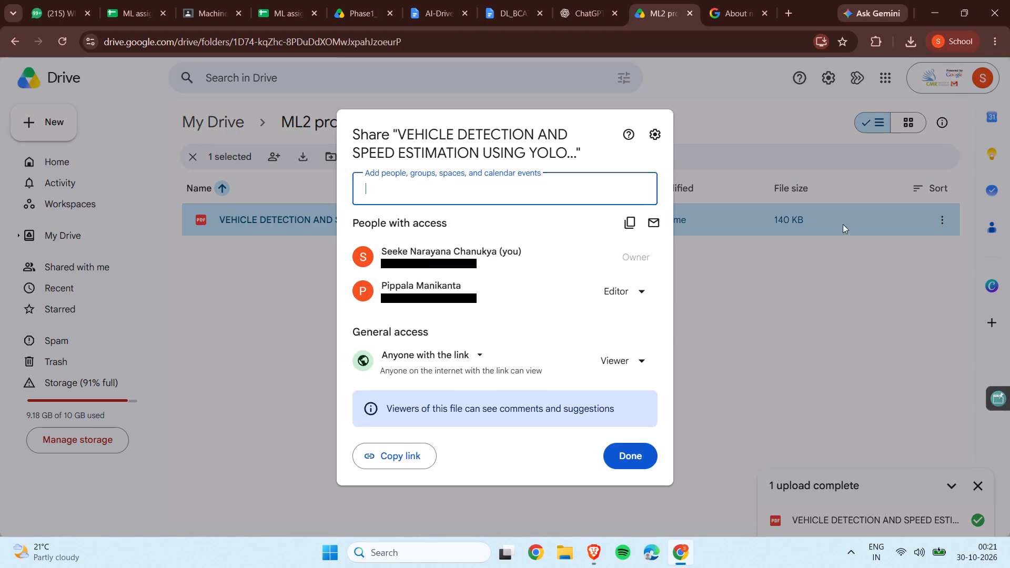
pyautogui.click(647, 365)
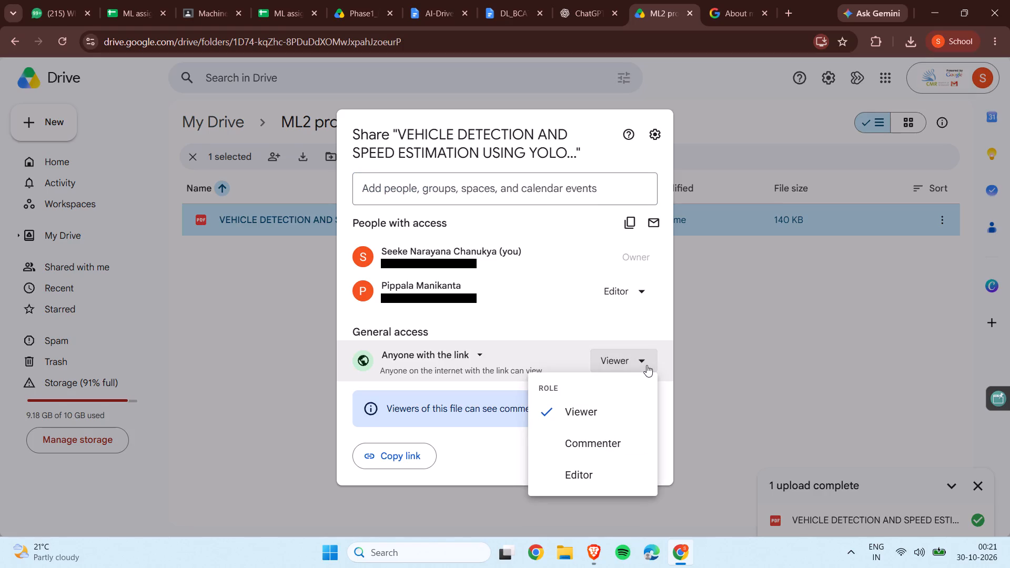
pyautogui.click(775, 363)
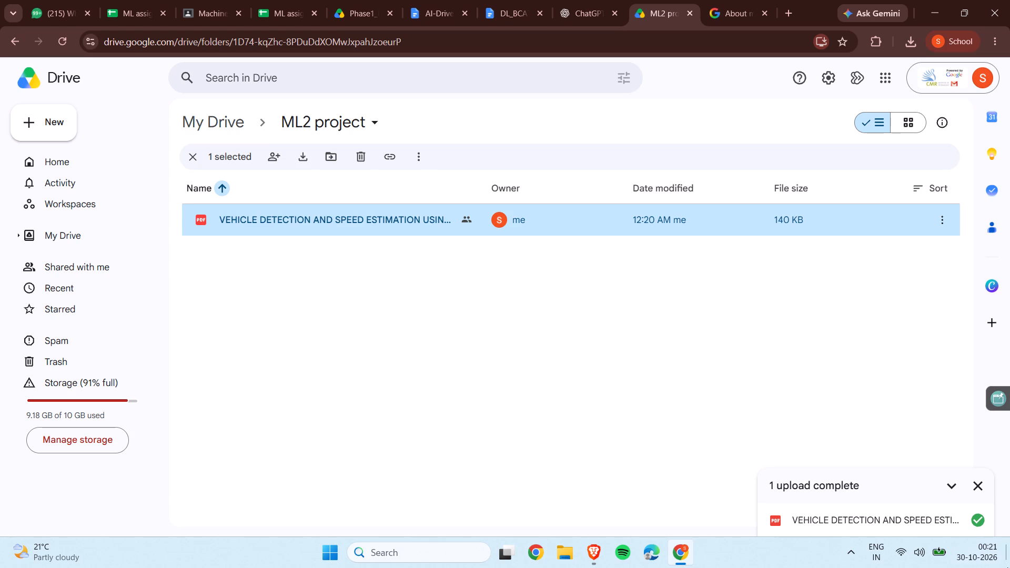
# Copy the vehicle detection report's sharing link and switch to the C Sec sheet of the ML assignment spreadsheet.
pyautogui.click(984, 485)
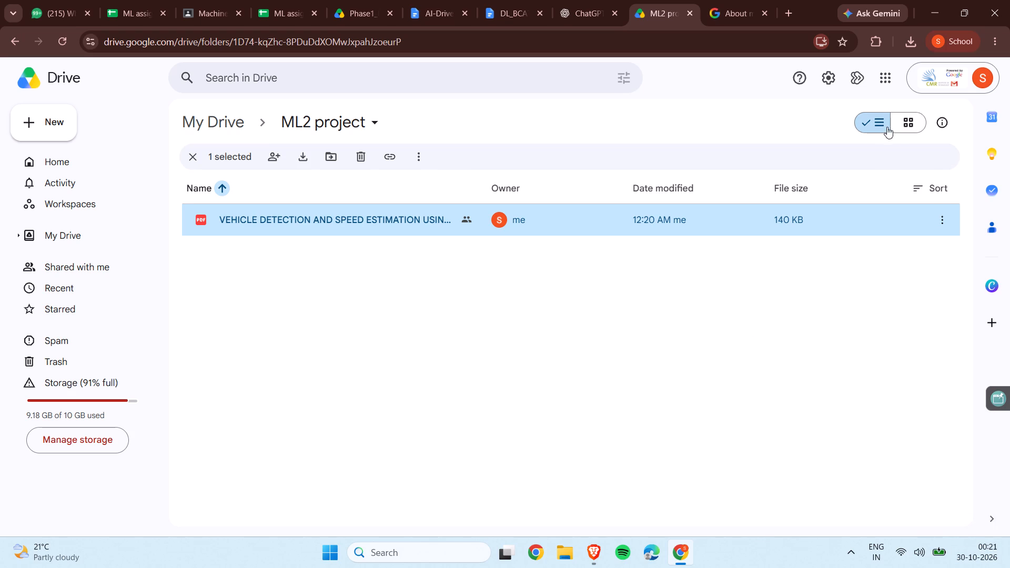
pyautogui.click(944, 221)
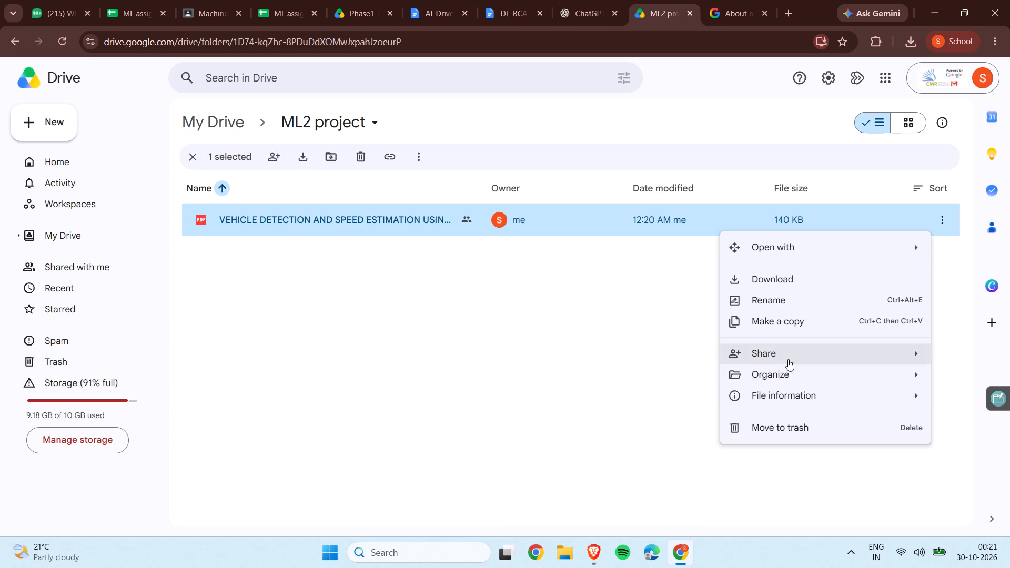
pyautogui.click(822, 352)
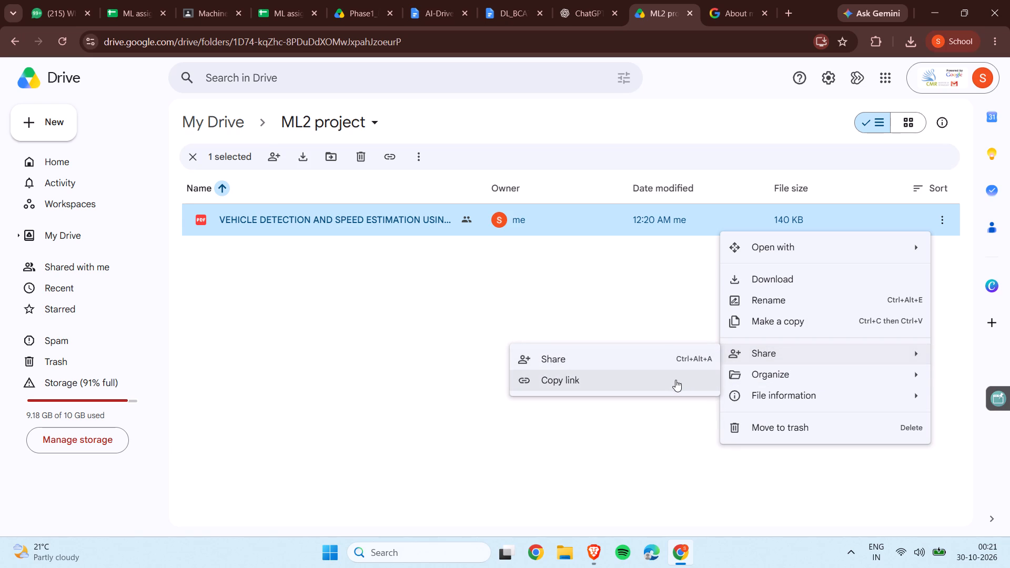
pyautogui.click(675, 380)
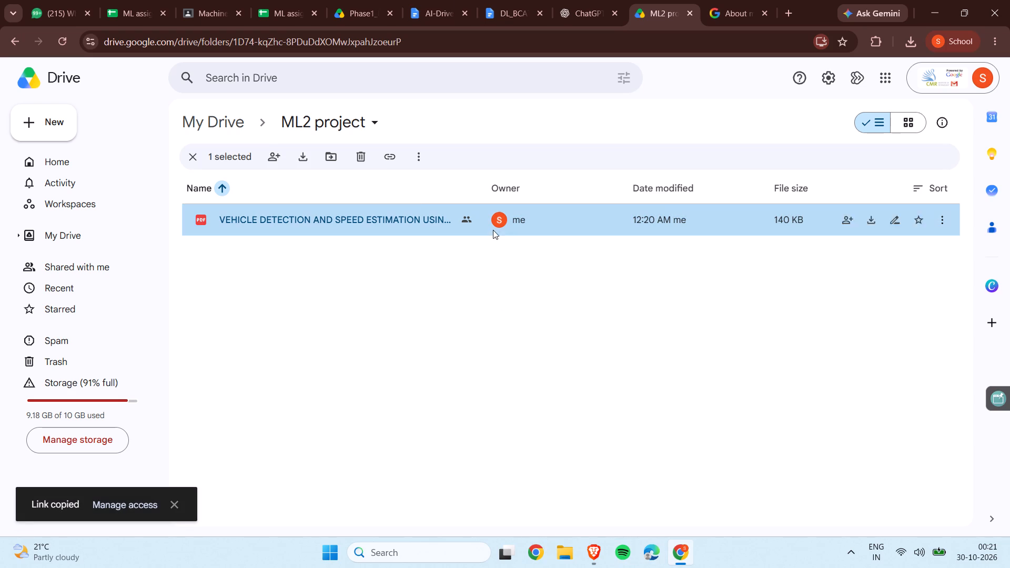
pyautogui.click(277, 3)
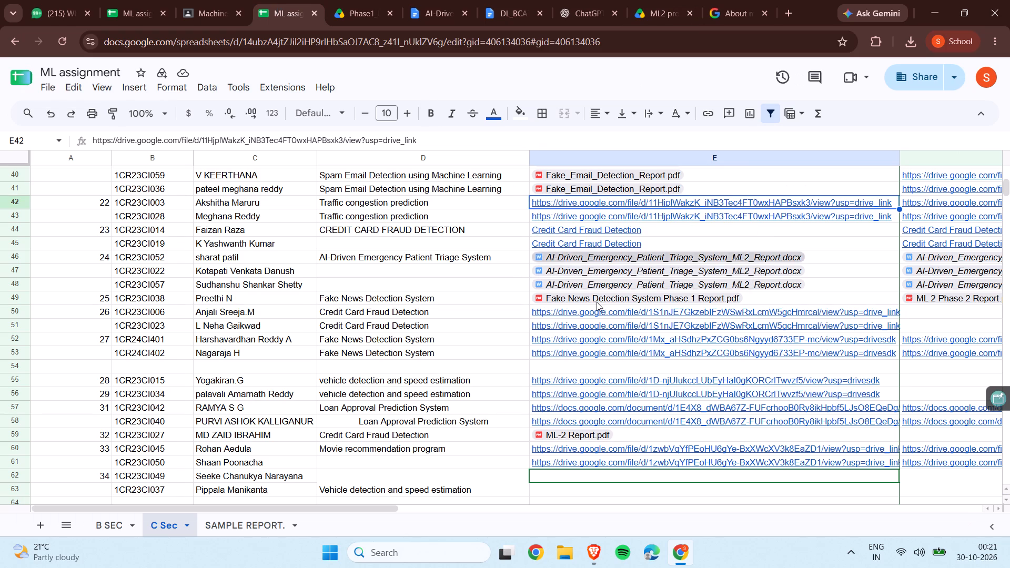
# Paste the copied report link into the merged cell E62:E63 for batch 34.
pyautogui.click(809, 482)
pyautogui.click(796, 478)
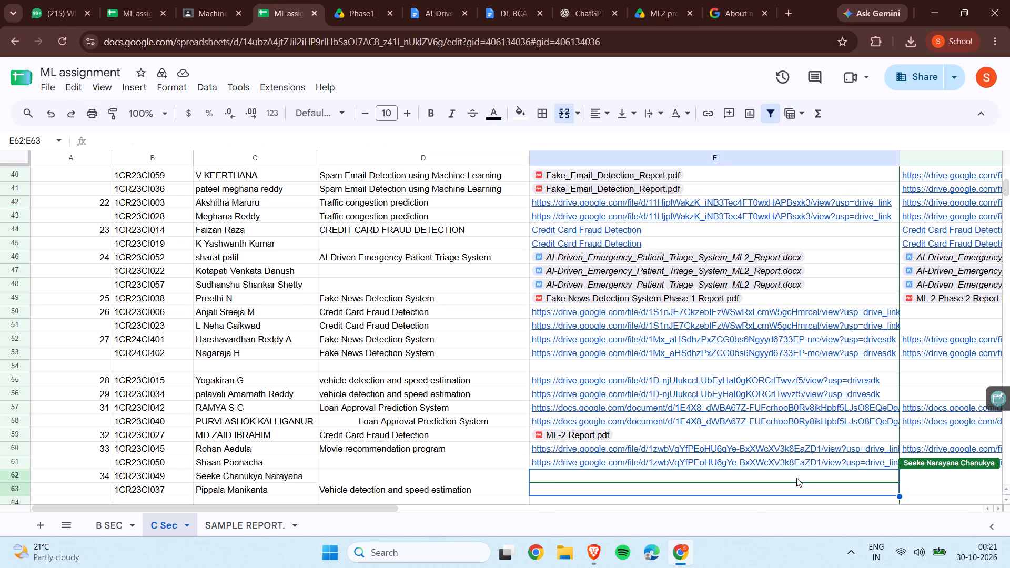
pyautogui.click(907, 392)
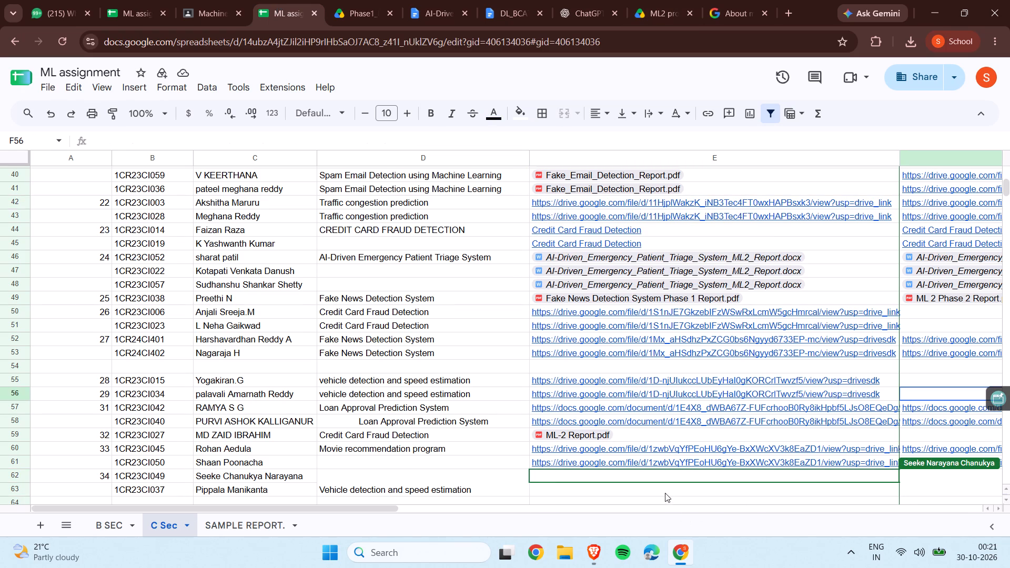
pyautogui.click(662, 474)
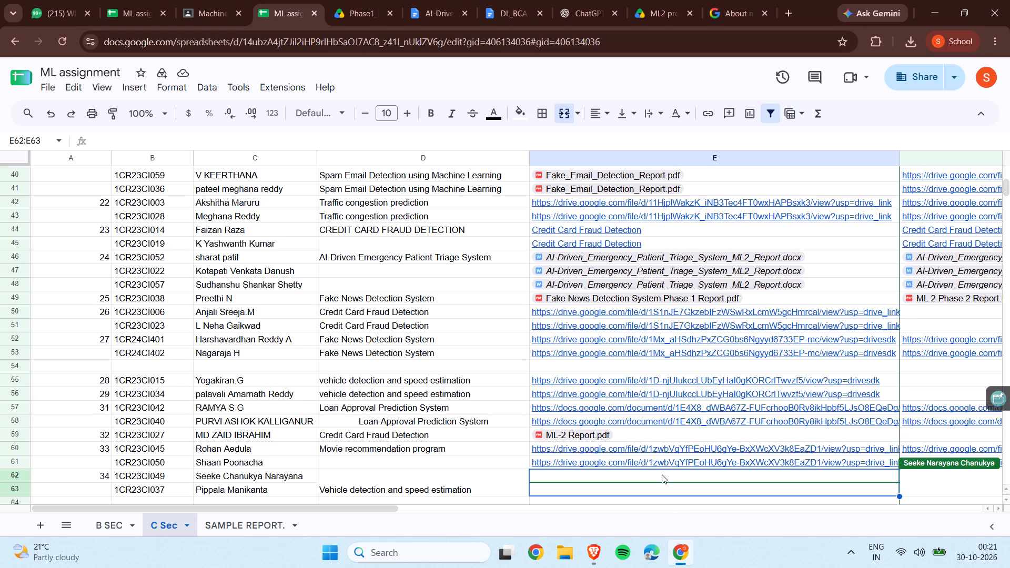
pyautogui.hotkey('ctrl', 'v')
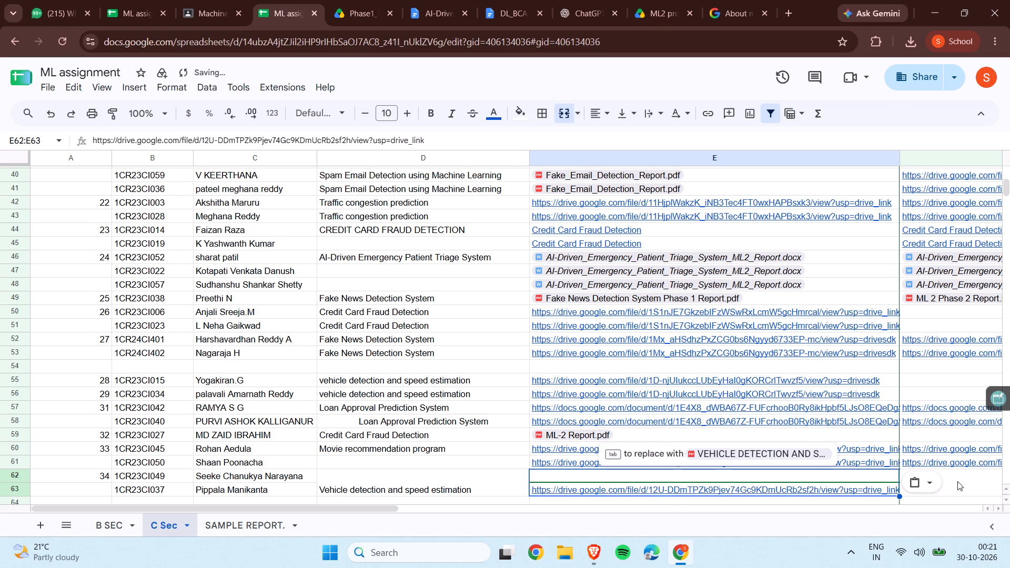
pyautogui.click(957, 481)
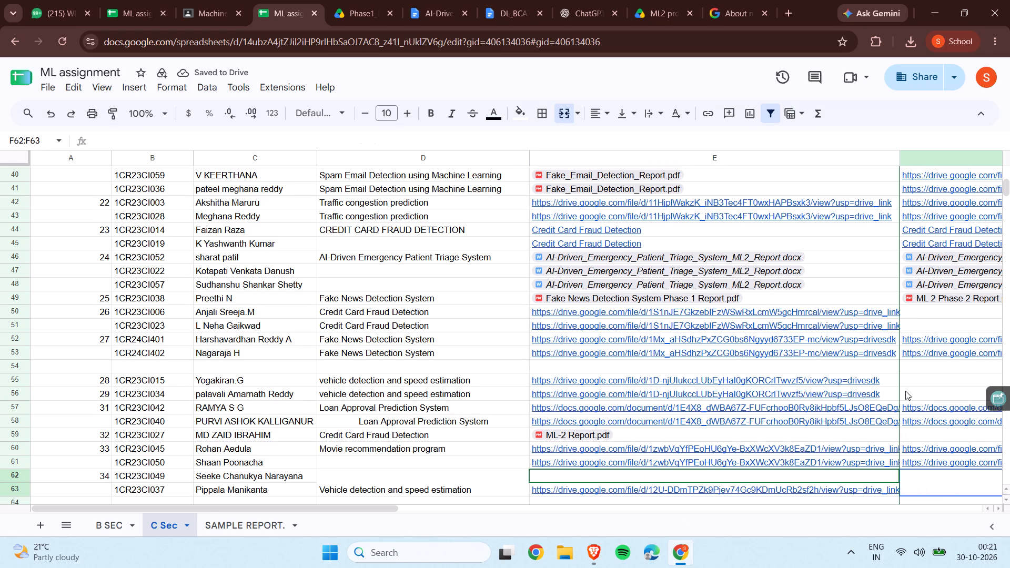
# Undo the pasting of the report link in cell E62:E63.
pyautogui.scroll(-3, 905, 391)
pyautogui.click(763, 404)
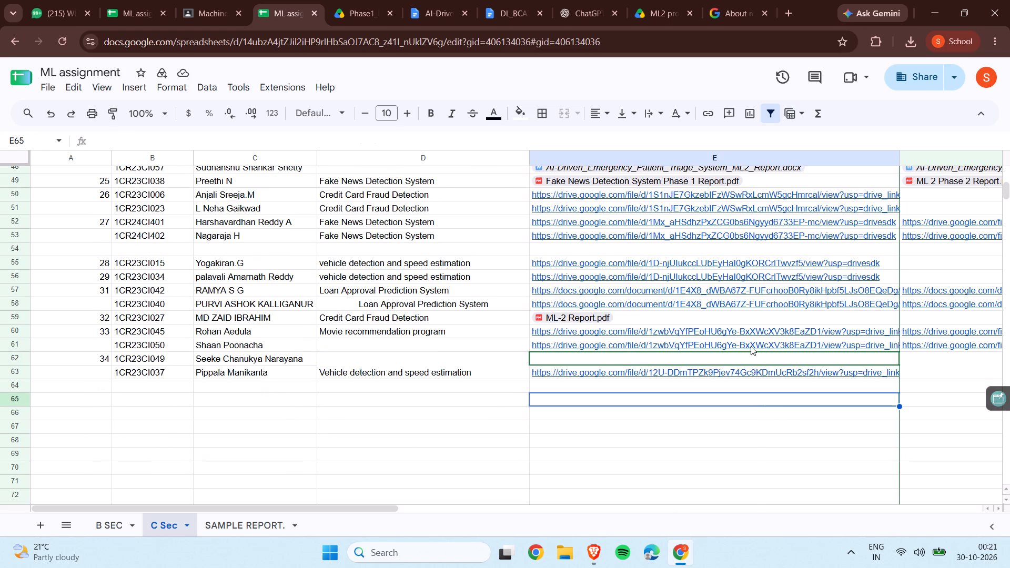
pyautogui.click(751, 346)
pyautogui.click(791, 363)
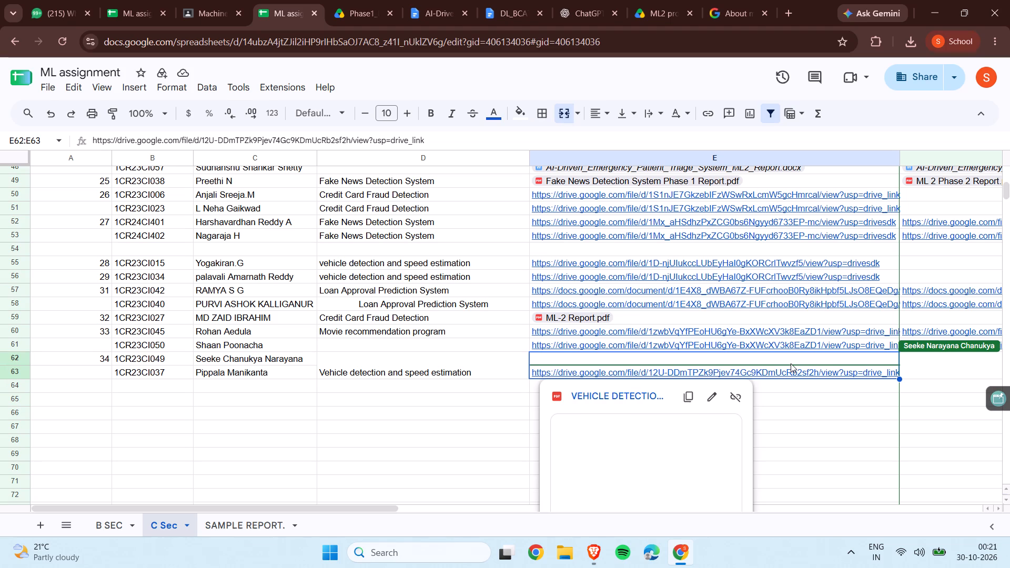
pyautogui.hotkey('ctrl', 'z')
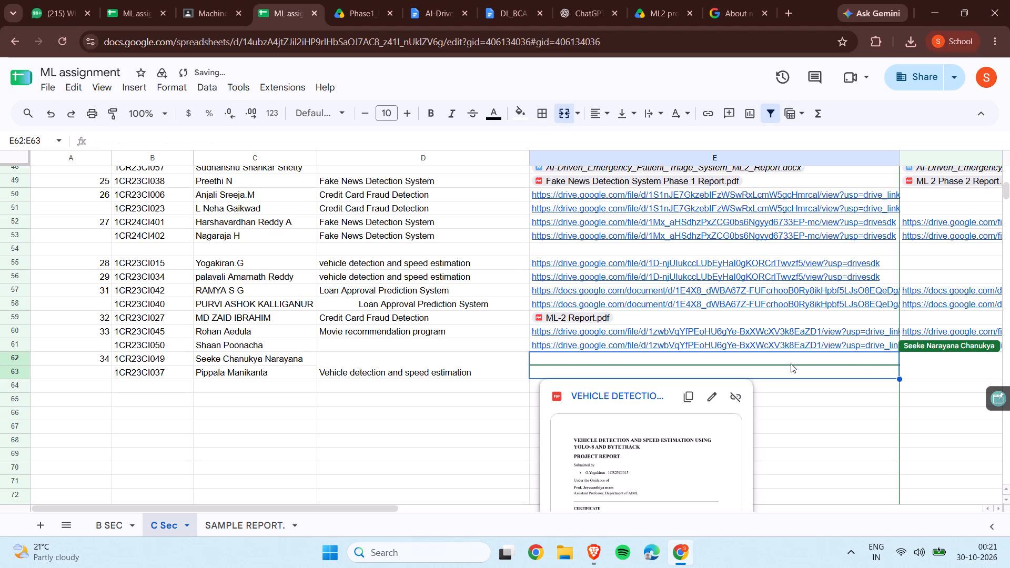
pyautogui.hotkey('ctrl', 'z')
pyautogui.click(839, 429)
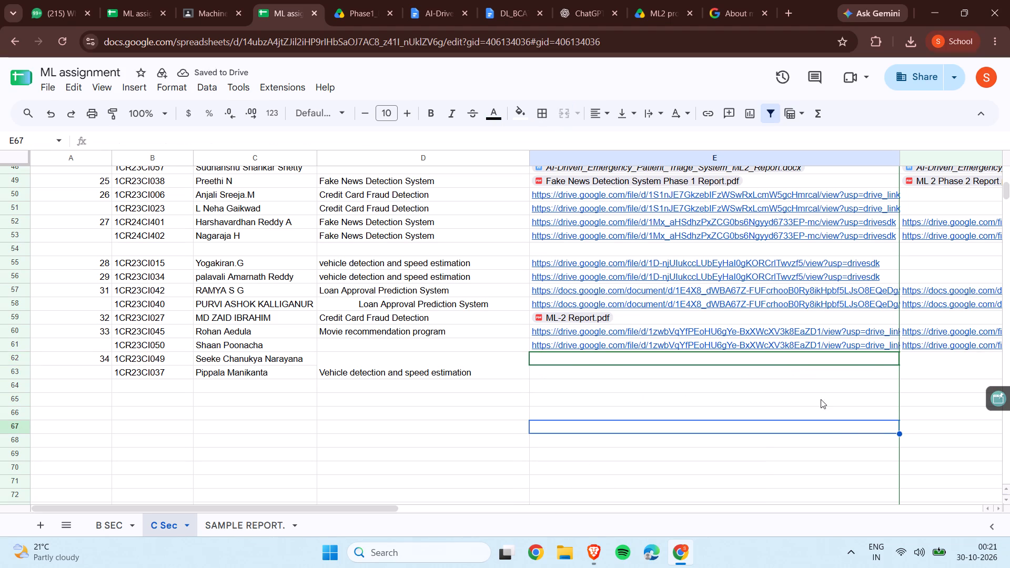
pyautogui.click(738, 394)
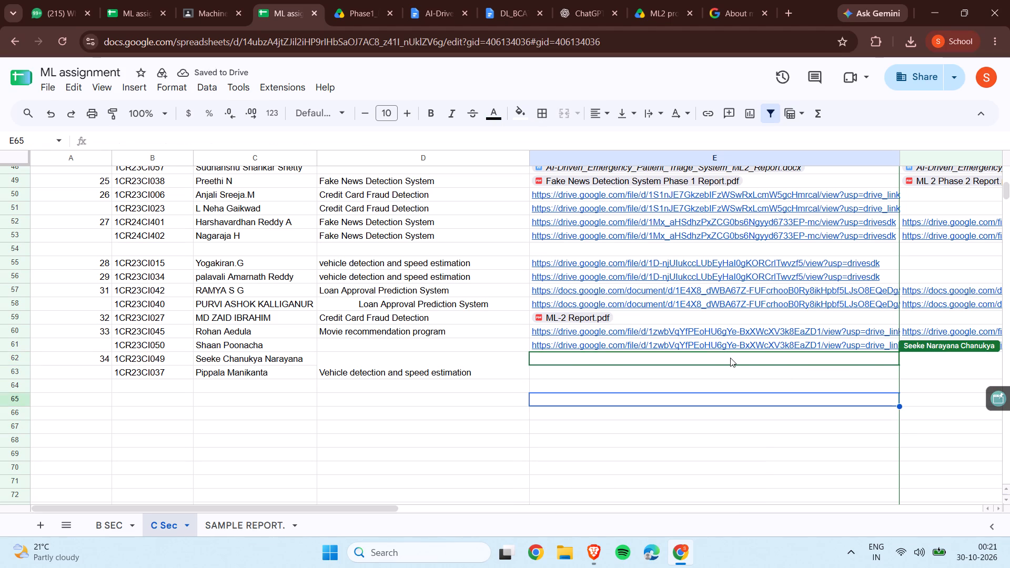
# Unmerge cells E62:E63 in the batch 34 rows.
pyautogui.click(730, 358)
pyautogui.click(730, 358)
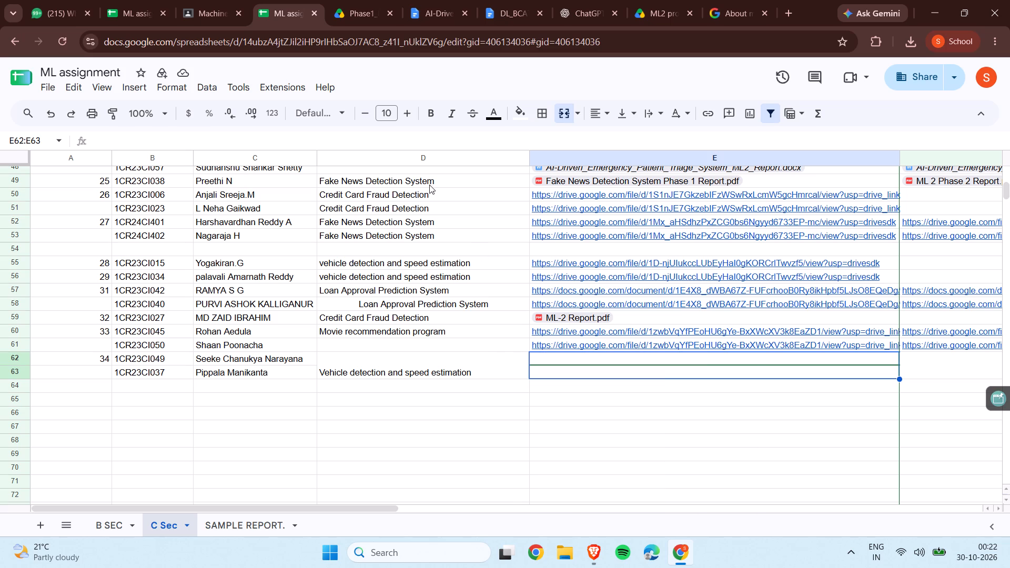
pyautogui.click(170, 83)
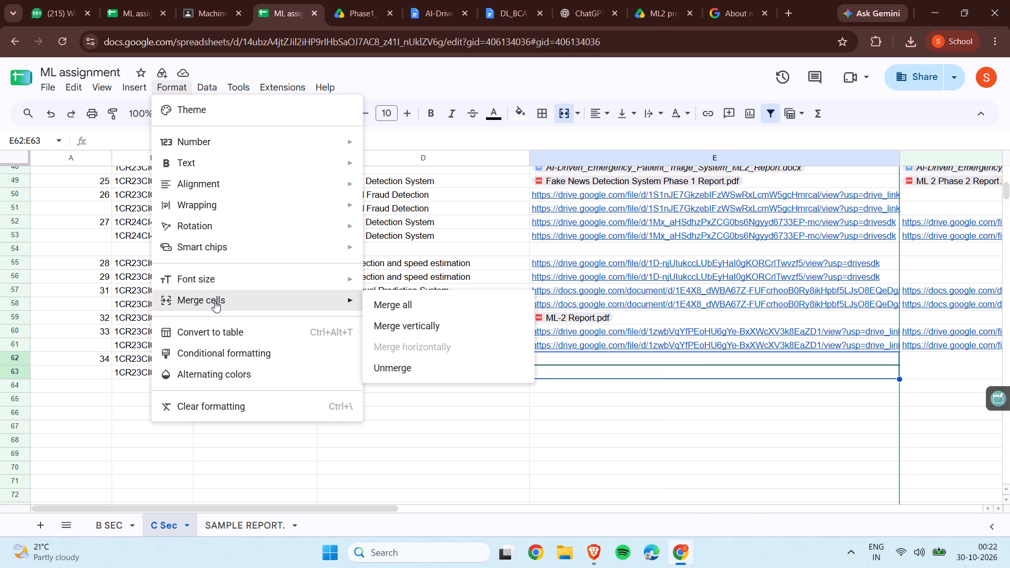
pyautogui.click(215, 301)
pyautogui.click(396, 364)
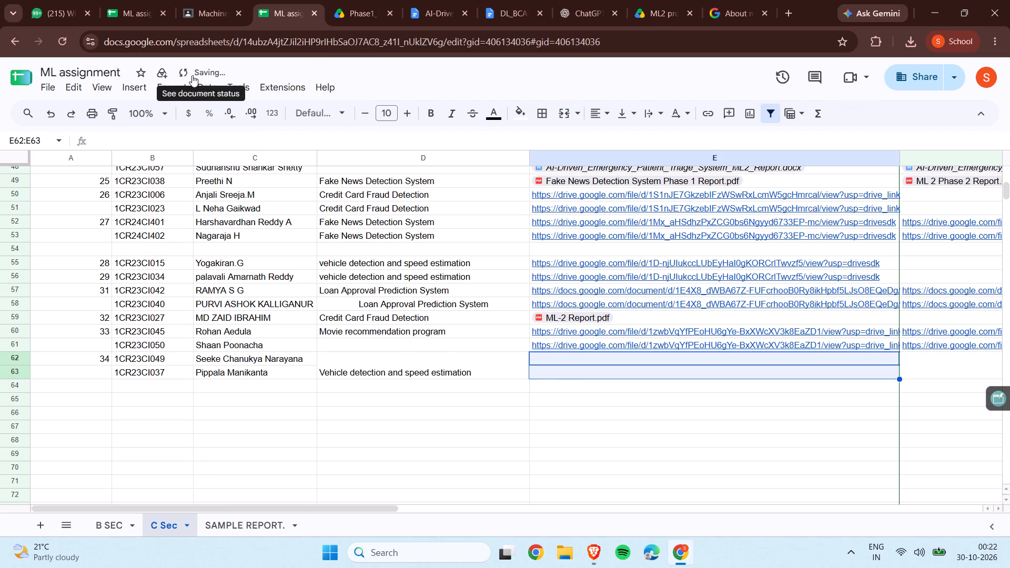
# Merge cells E62:E63 vertically so both batch 34 members share one report cell.
pyautogui.click(176, 83)
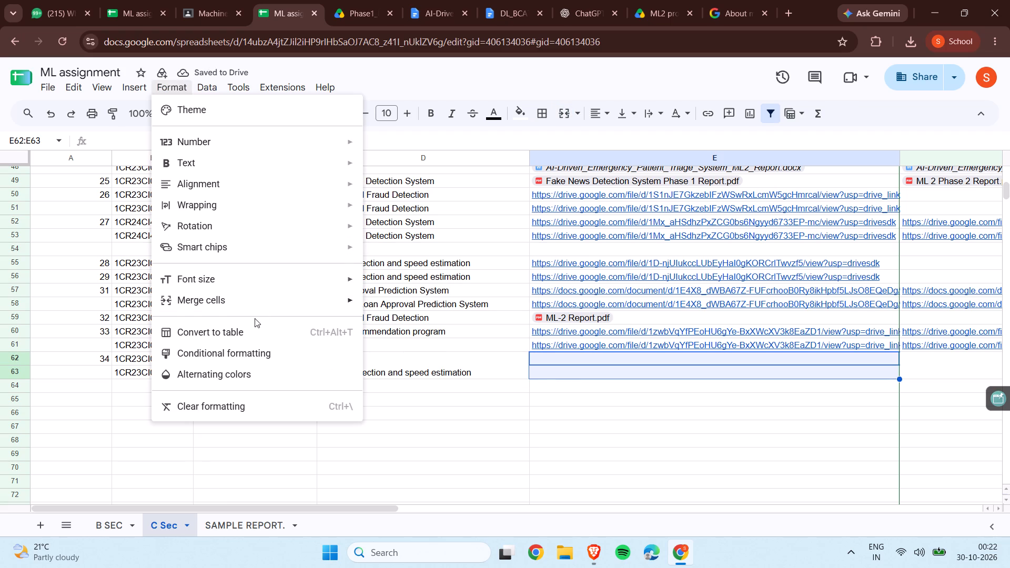
pyautogui.click(388, 321)
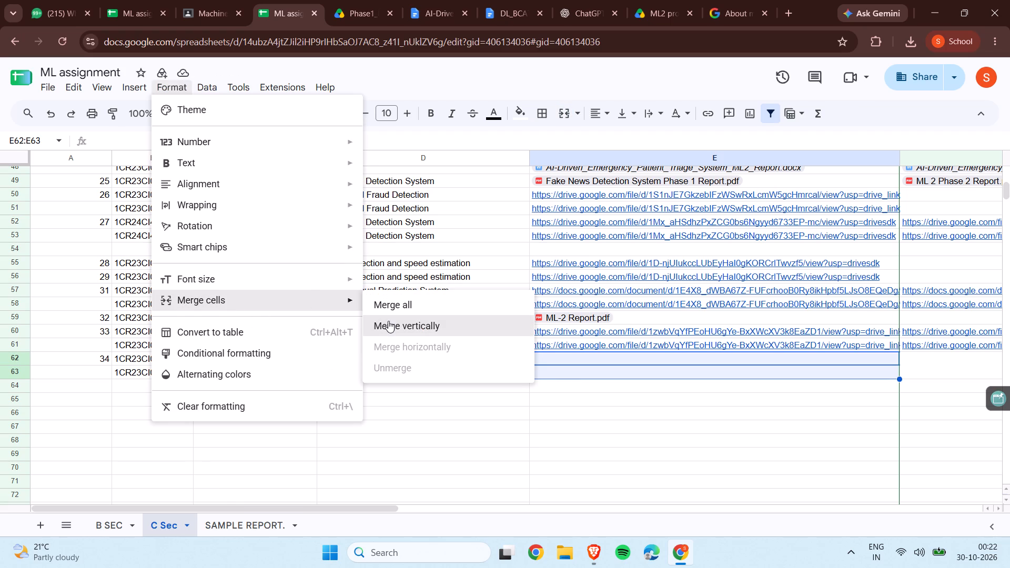
pyautogui.click(589, 366)
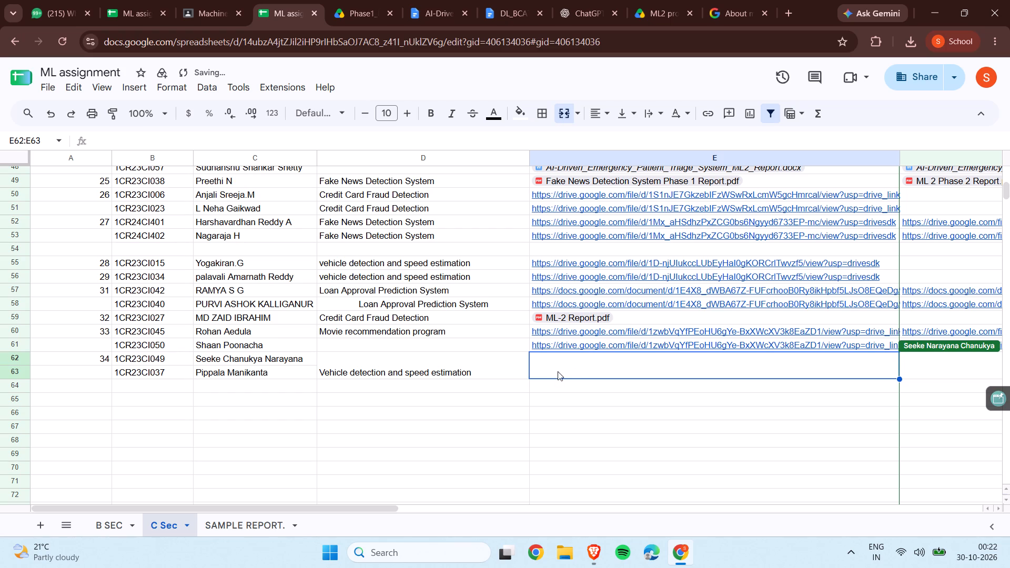
pyautogui.click(498, 430)
# Paste the copied vehicle detection report link into the merged cell E62:E63 for batch 34.
pyautogui.click(565, 365)
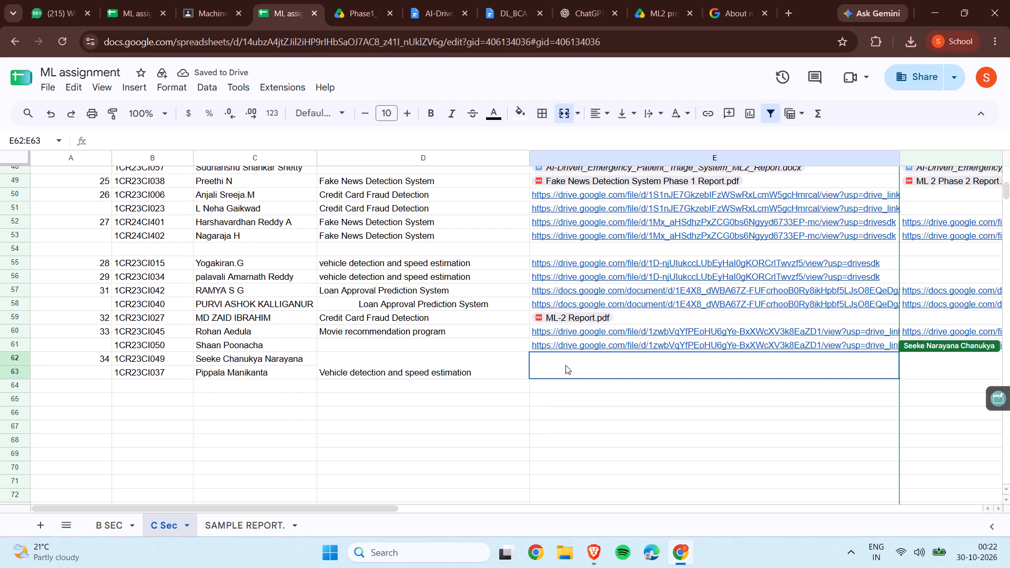
pyautogui.click(554, 362)
pyautogui.hotkey('ctrl', 'v')
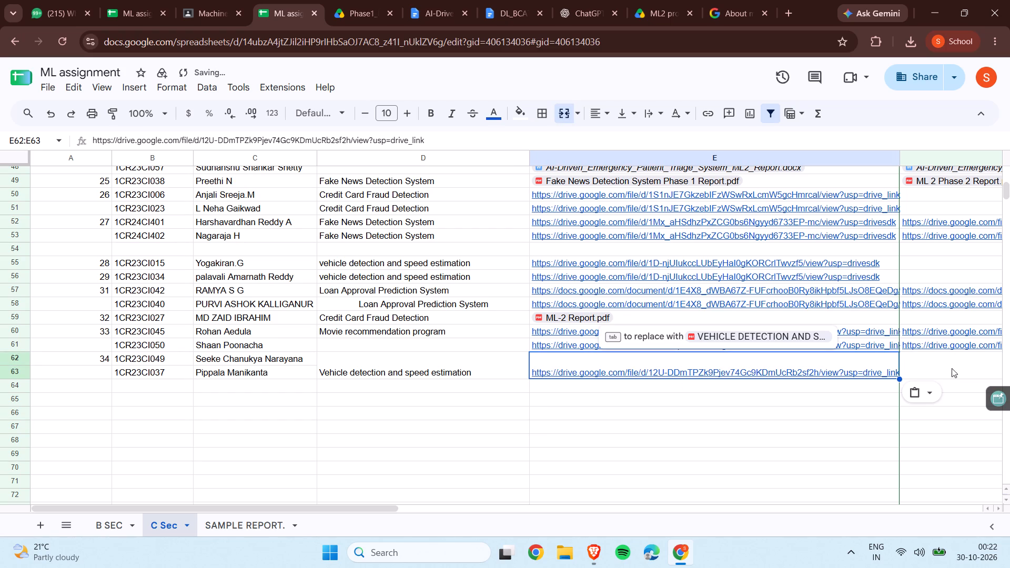
pyautogui.click(957, 366)
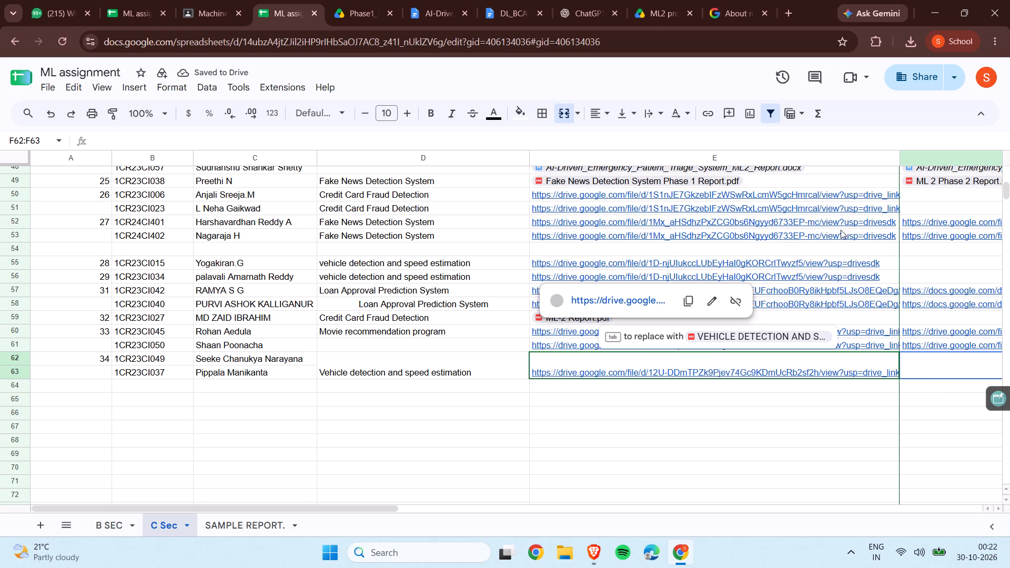
# Open the preview of the report link in cell E62:E63 to check which file it points to.
pyautogui.click(814, 247)
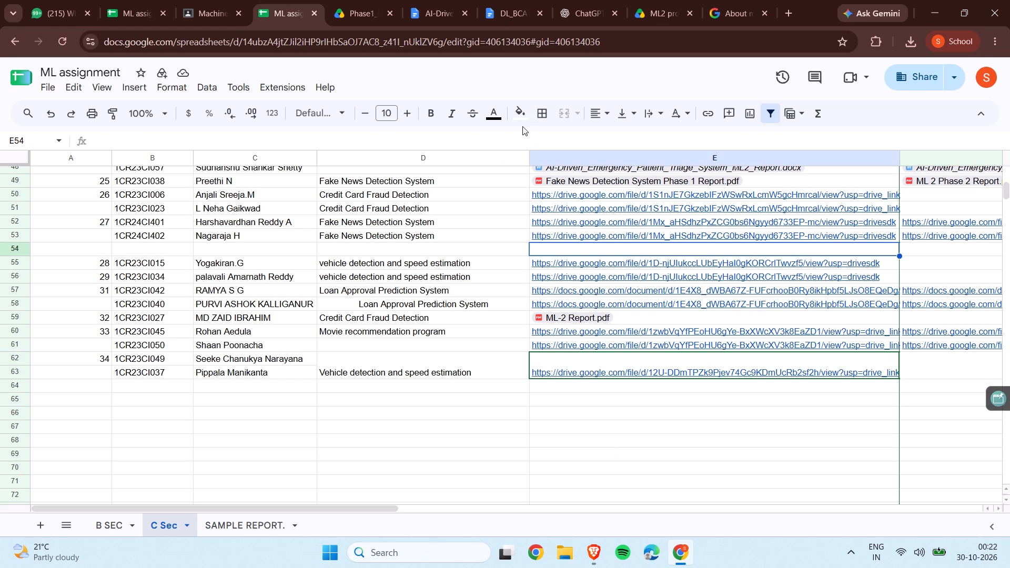
pyautogui.click(578, 366)
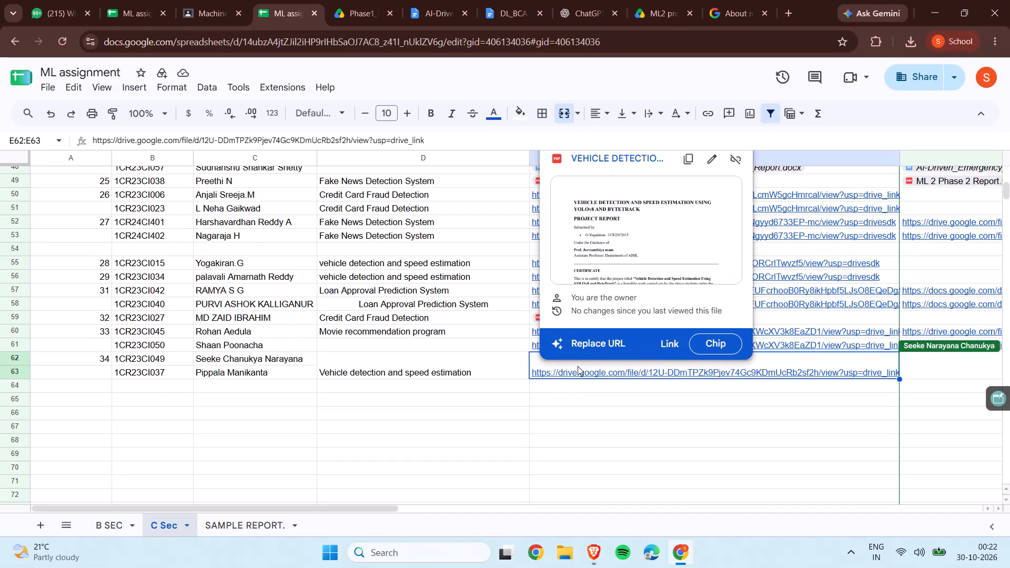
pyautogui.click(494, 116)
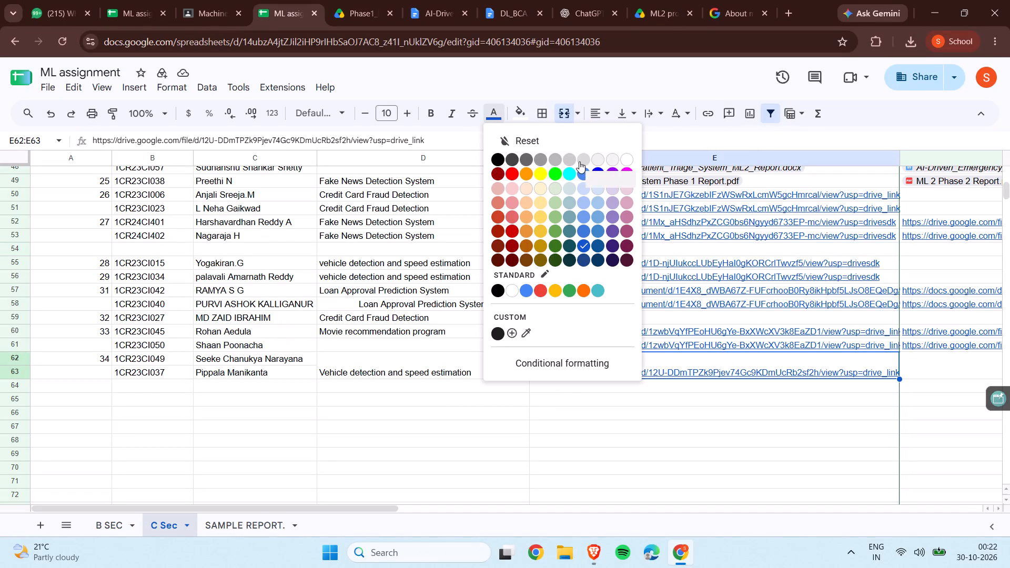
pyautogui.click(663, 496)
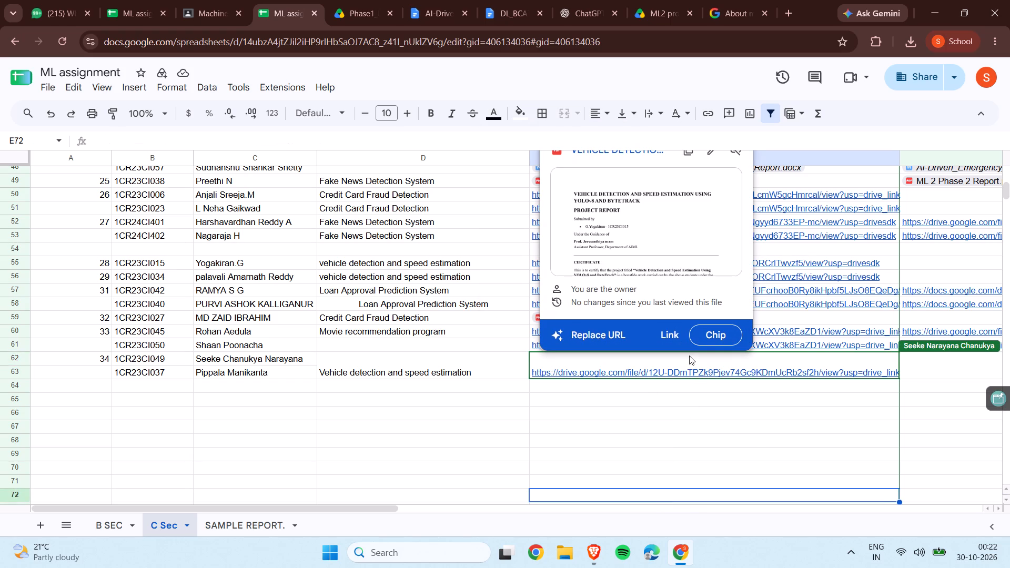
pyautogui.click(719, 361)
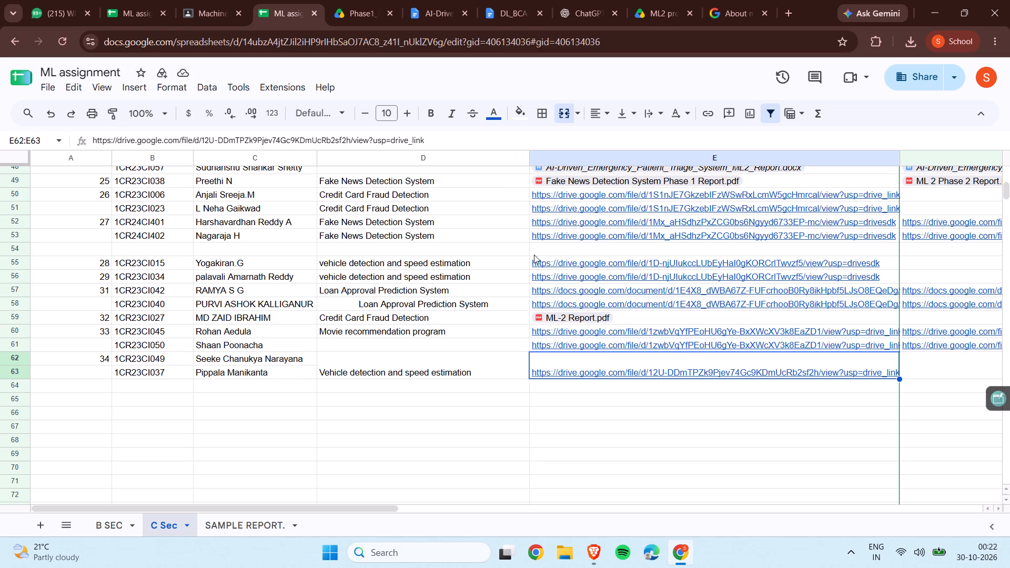
# Undo the report link paste and the recent merge changes in cells E62:E63.
pyautogui.hotkey('ctrl', 'z')
pyautogui.hotkey('ctrl', 'z')
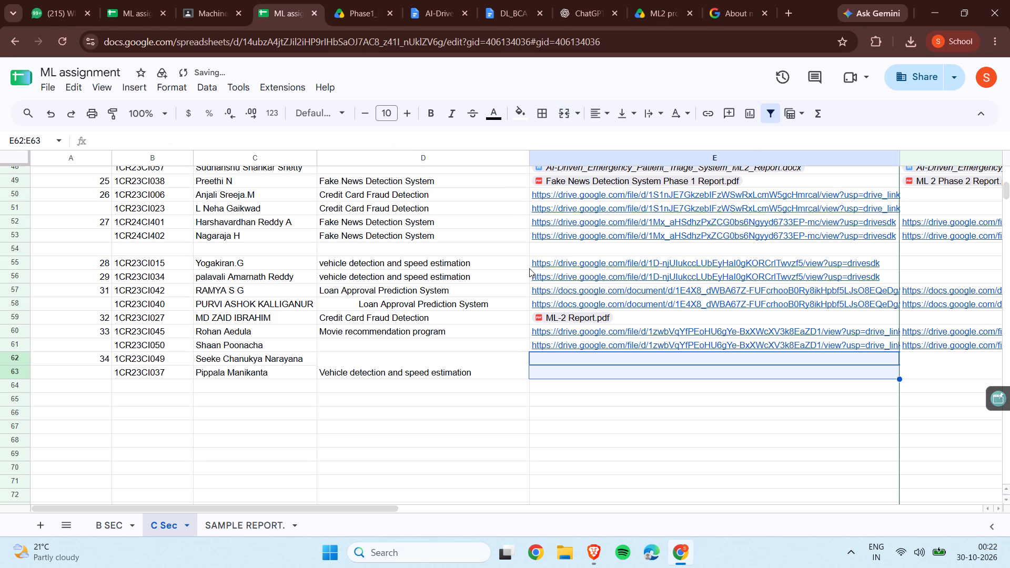
pyautogui.hotkey('ctrl', 'z')
pyautogui.hotkey('ctrl', 'z')
pyautogui.hotkey('ctrl', 'z')
pyautogui.hotkey('ctrl', 'z')
pyautogui.hotkey('ctrl', 'z')
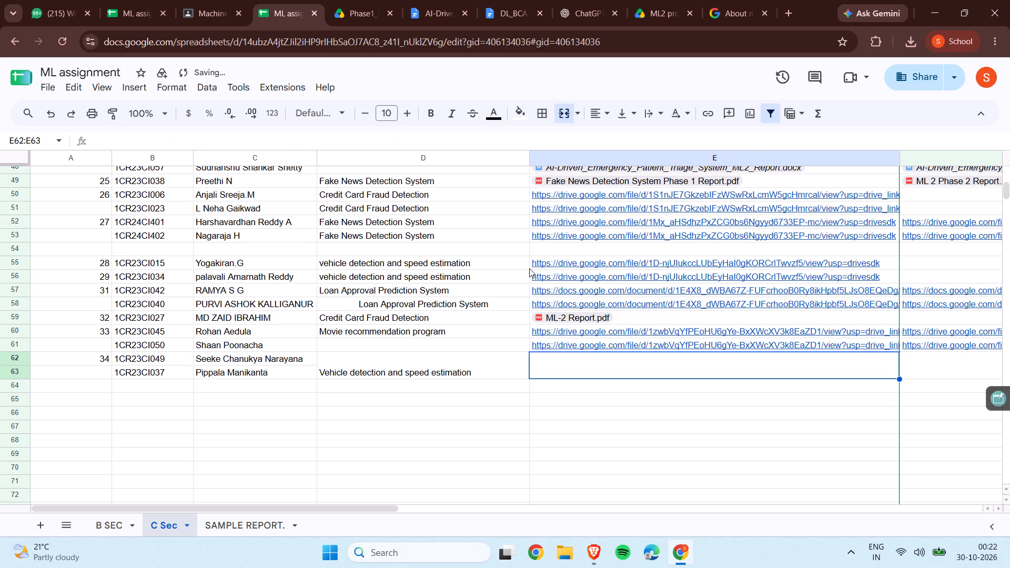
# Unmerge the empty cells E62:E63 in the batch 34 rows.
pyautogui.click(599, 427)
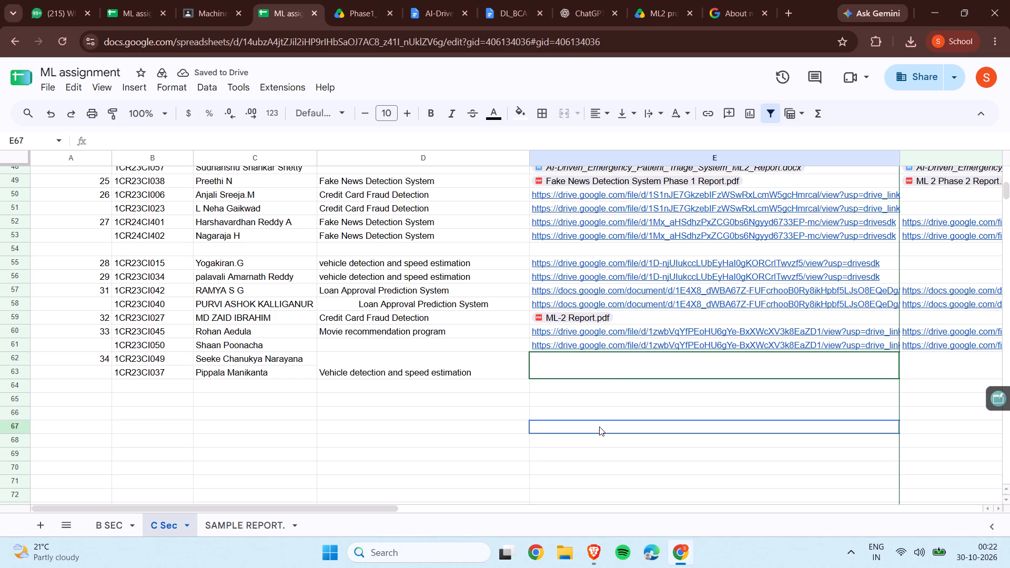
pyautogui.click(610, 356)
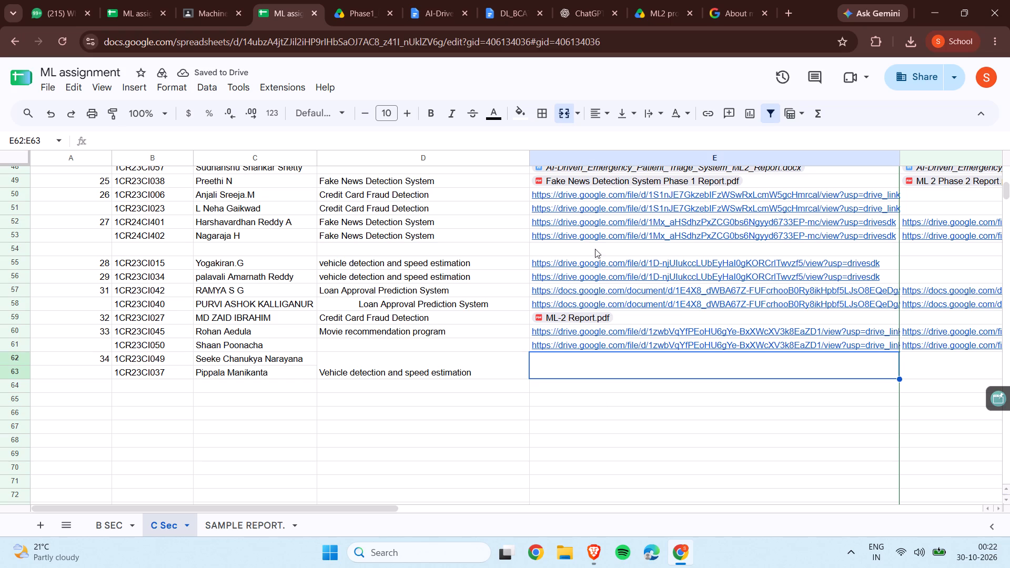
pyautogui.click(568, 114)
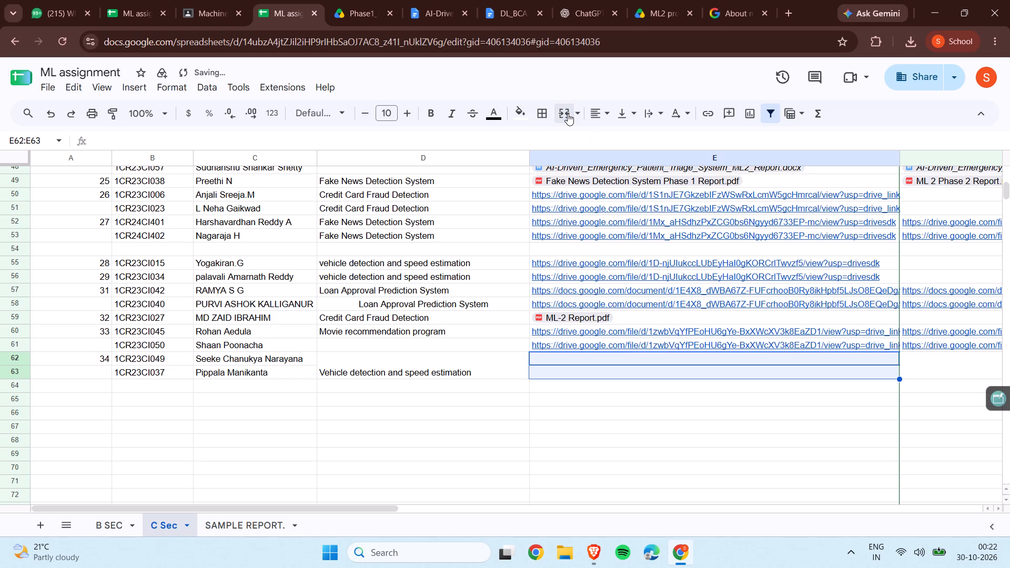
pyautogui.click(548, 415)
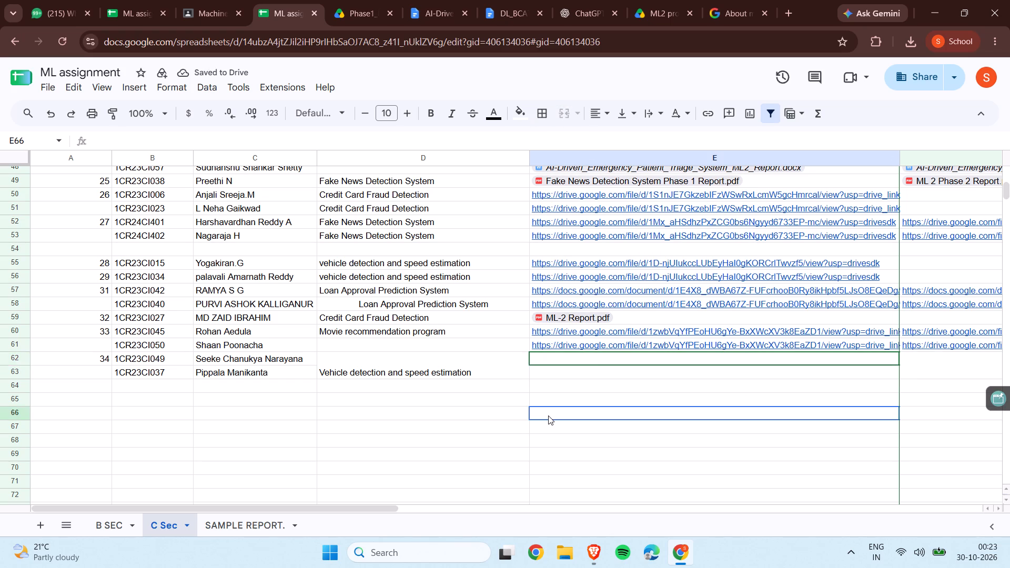
# Set the text color of cell E62 to black.
pyautogui.click(589, 362)
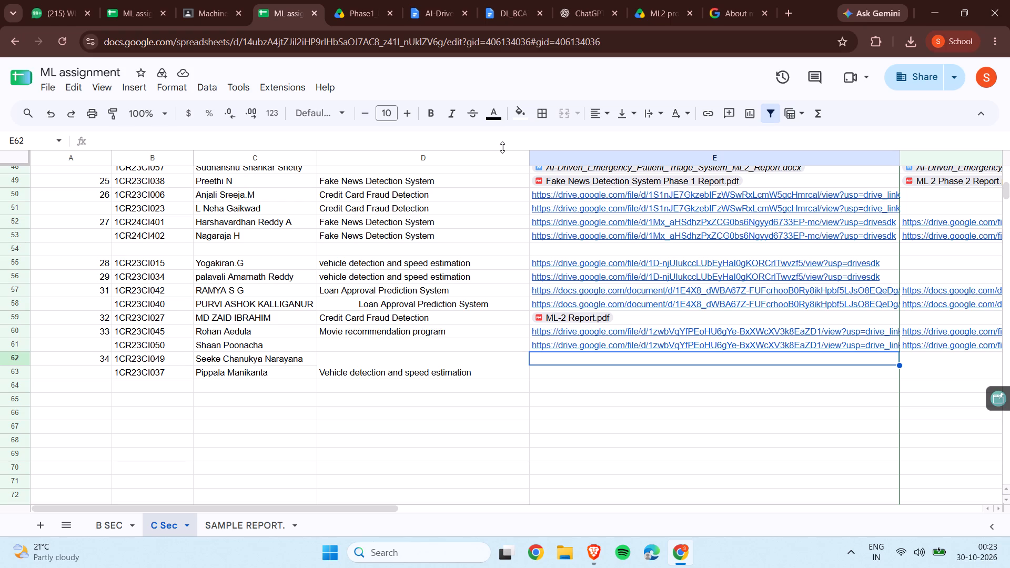
pyautogui.click(494, 114)
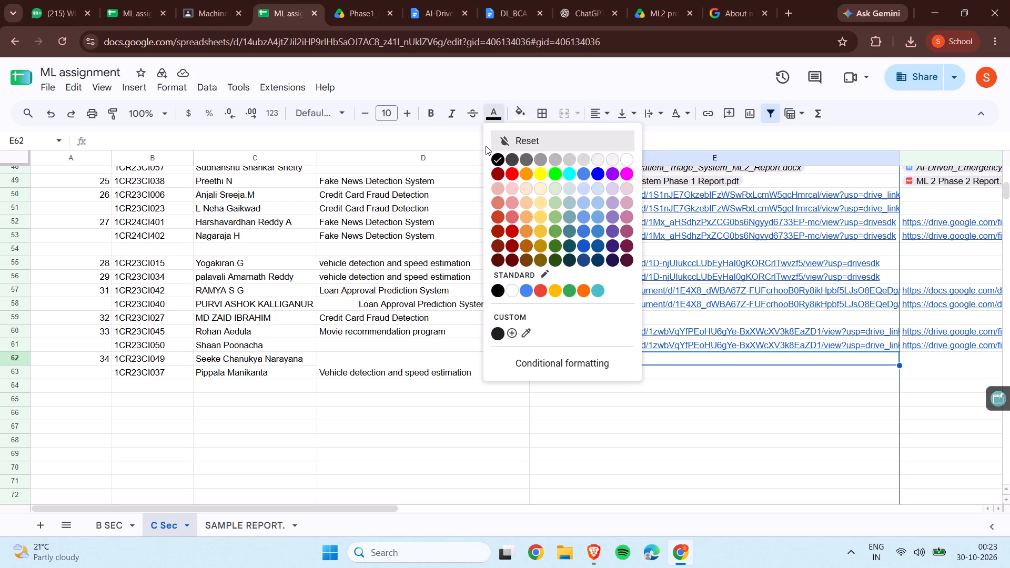
pyautogui.click(498, 158)
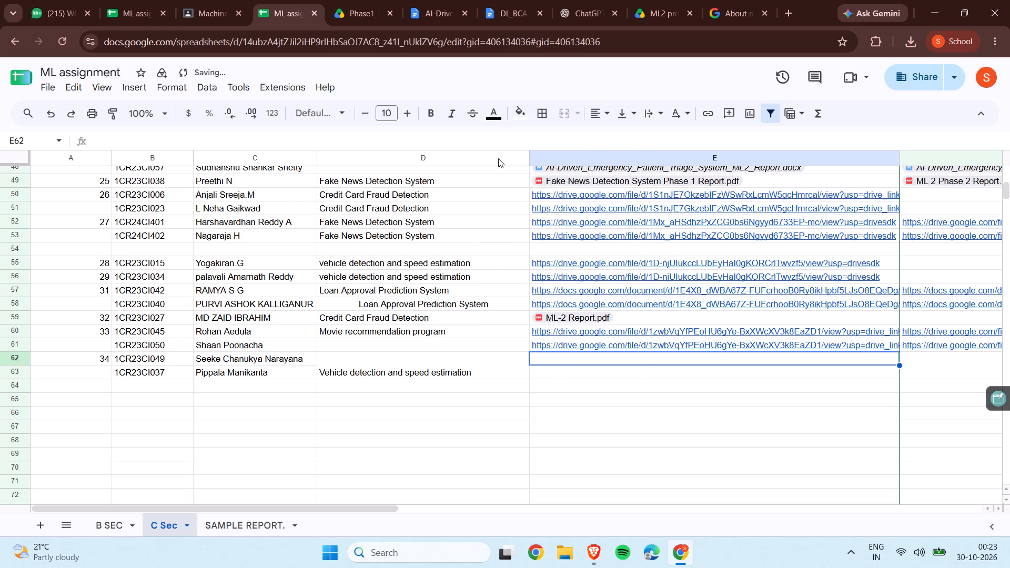
pyautogui.click(502, 389)
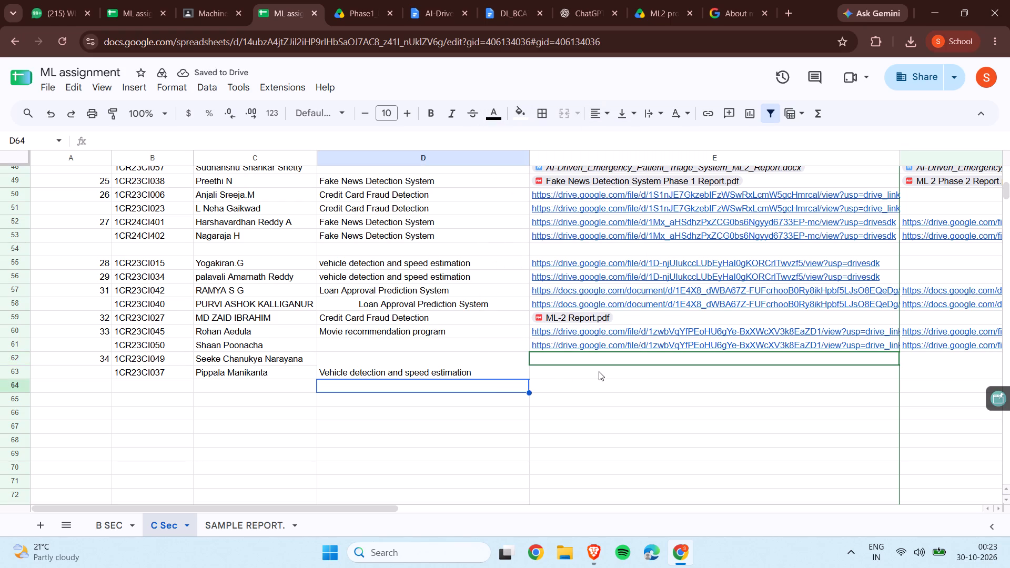
# Open the Drive file linked from the blank cell E62, and return to the ML assignment sheet.
pyautogui.click(599, 371)
pyautogui.click(598, 366)
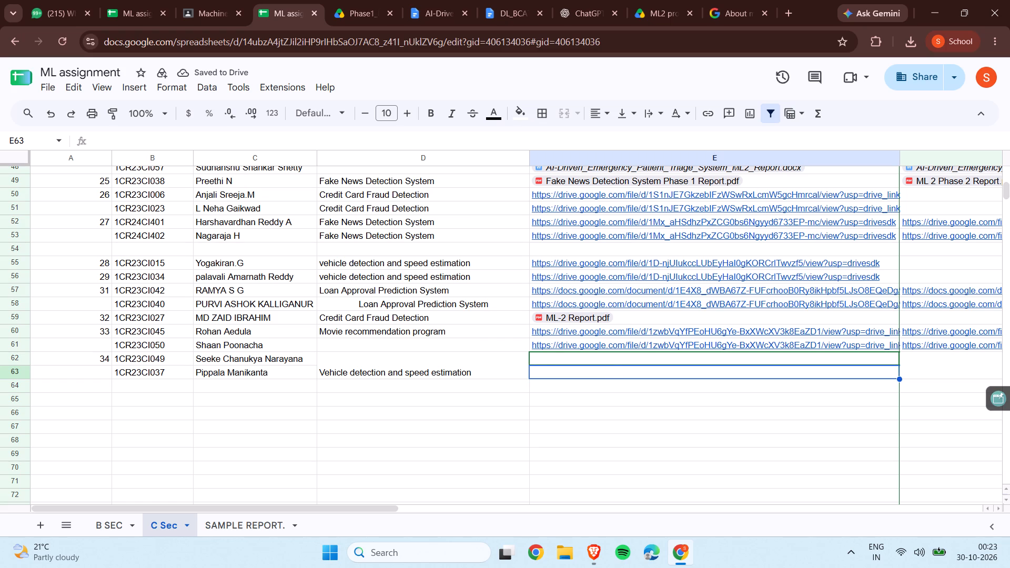
pyautogui.click(611, 361)
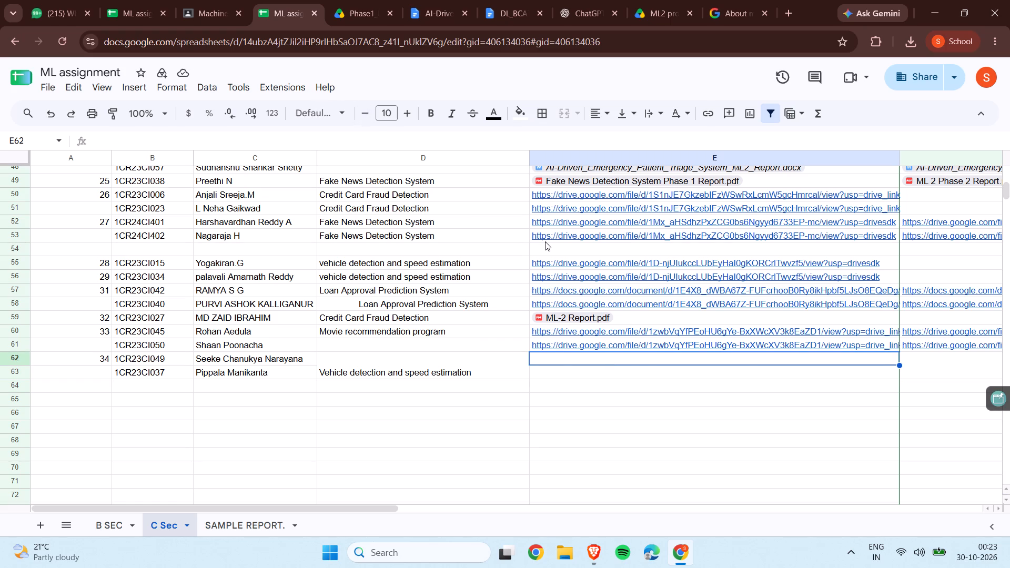
pyautogui.click(563, 372)
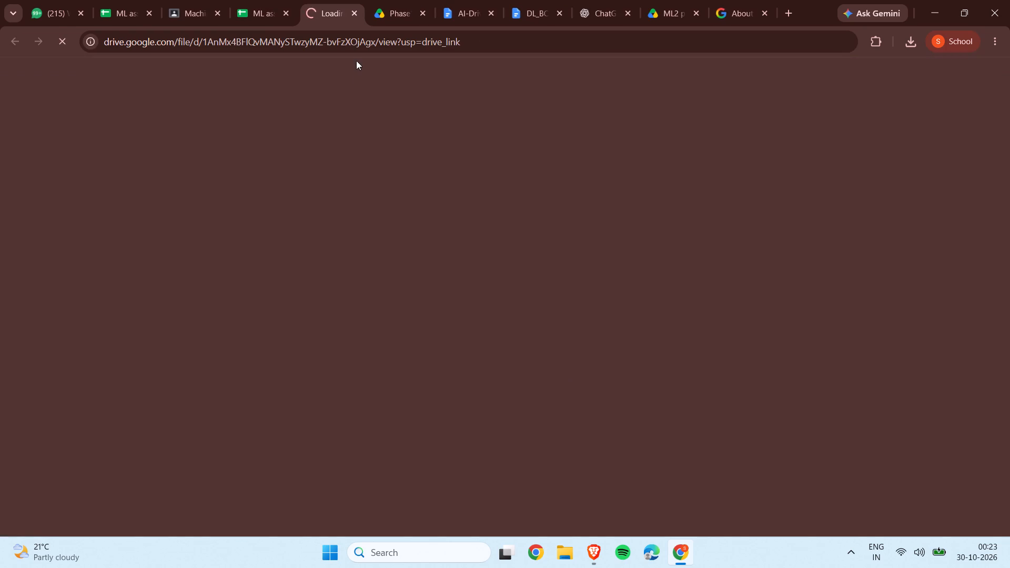
pyautogui.click(275, 4)
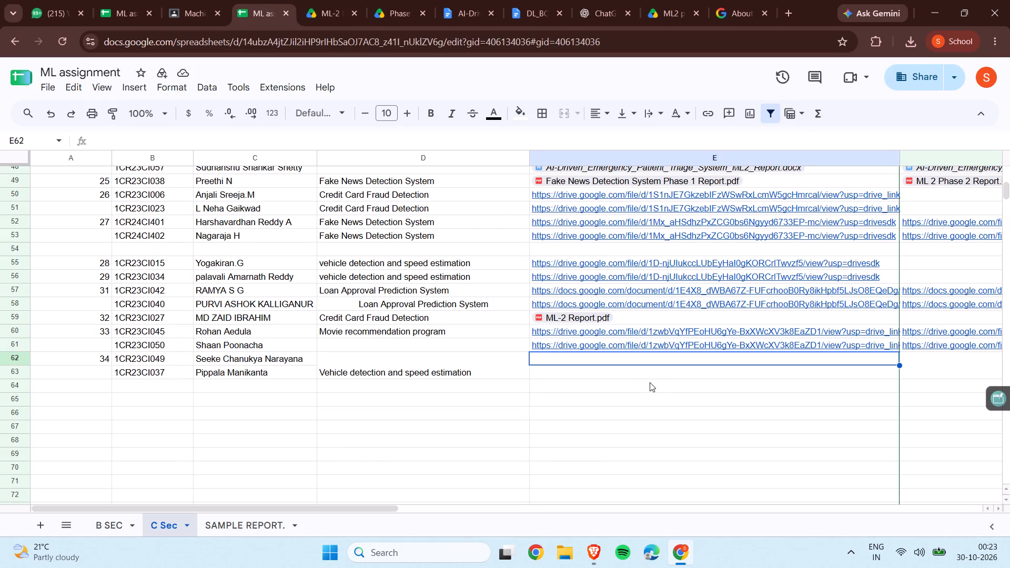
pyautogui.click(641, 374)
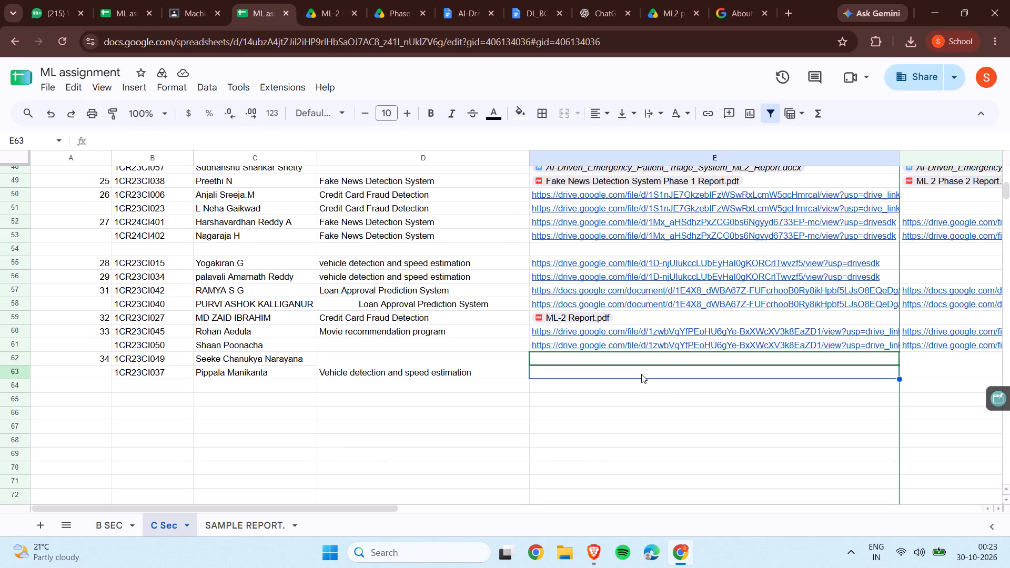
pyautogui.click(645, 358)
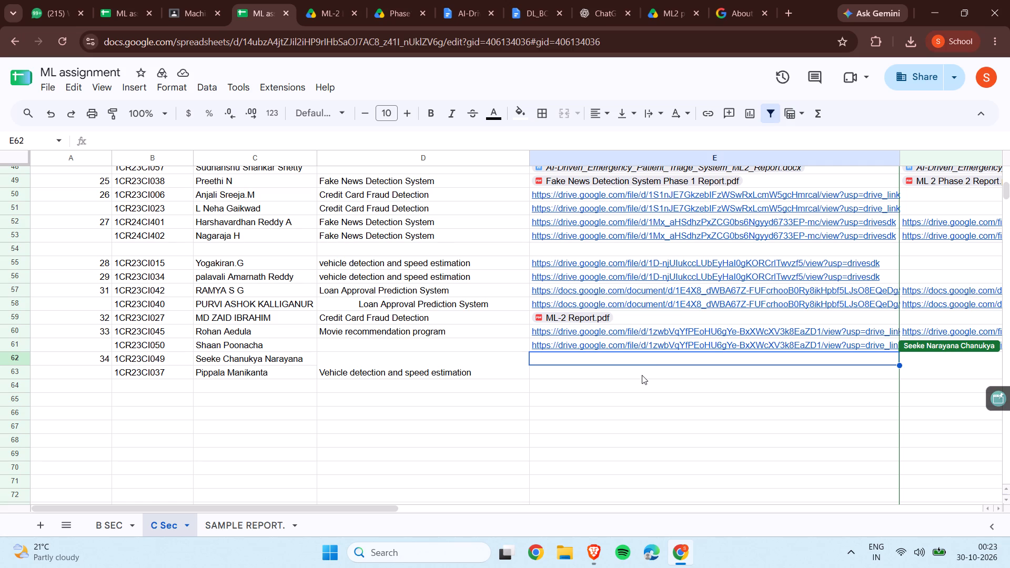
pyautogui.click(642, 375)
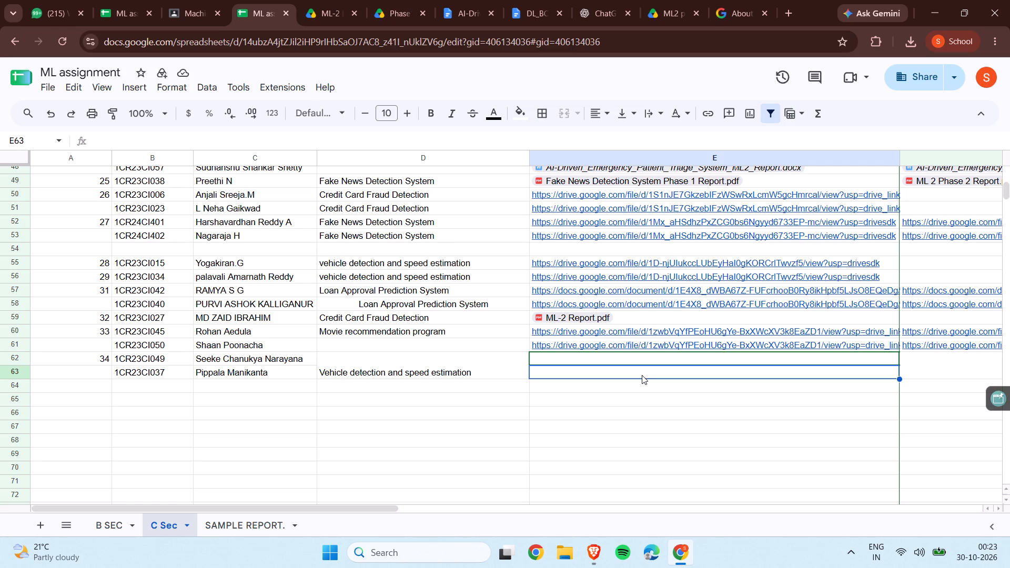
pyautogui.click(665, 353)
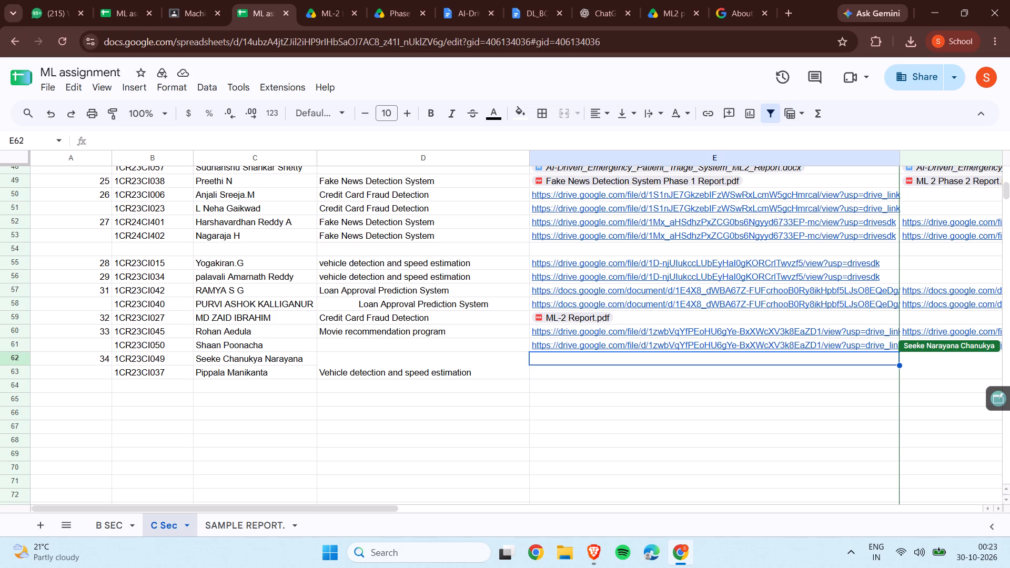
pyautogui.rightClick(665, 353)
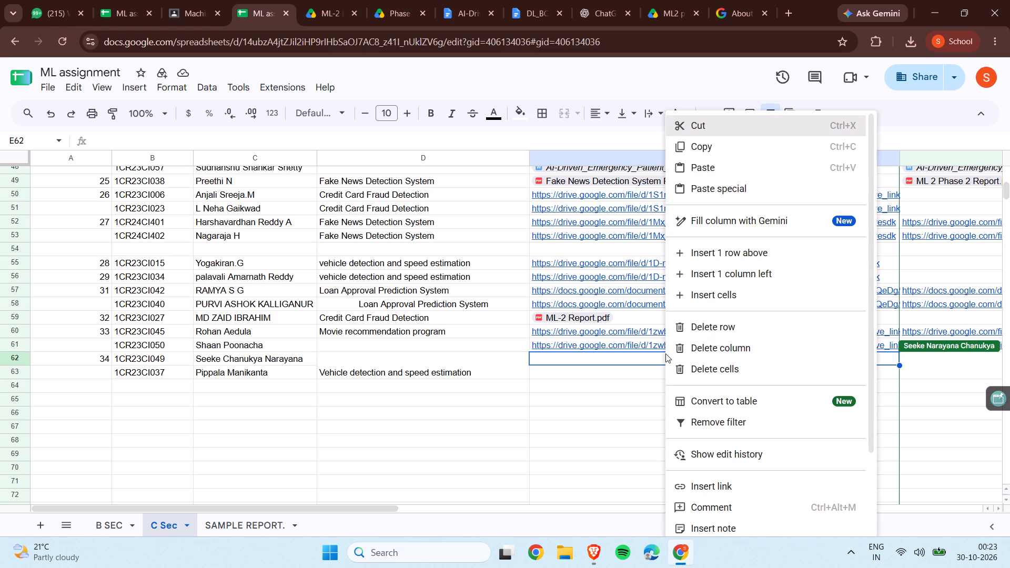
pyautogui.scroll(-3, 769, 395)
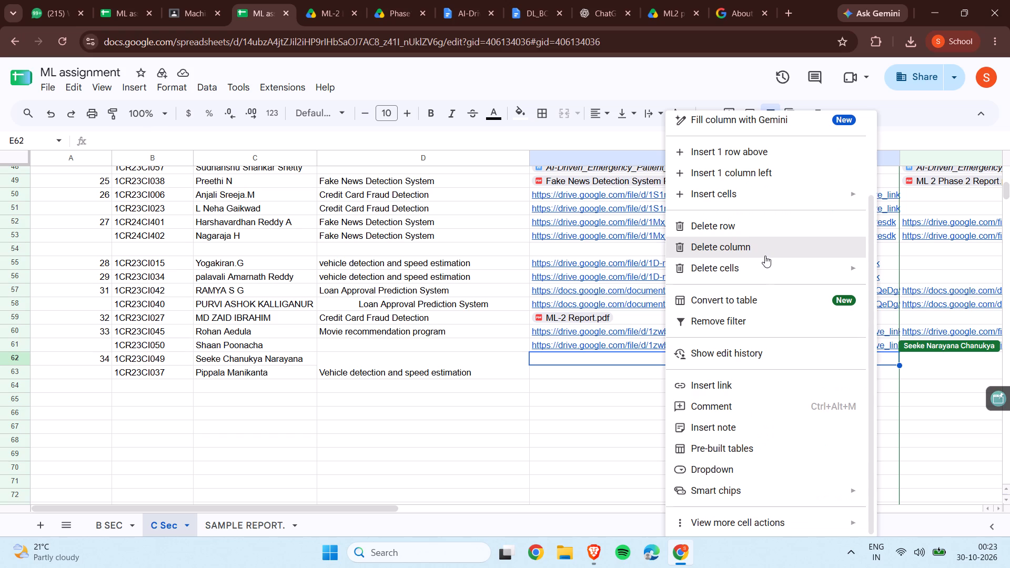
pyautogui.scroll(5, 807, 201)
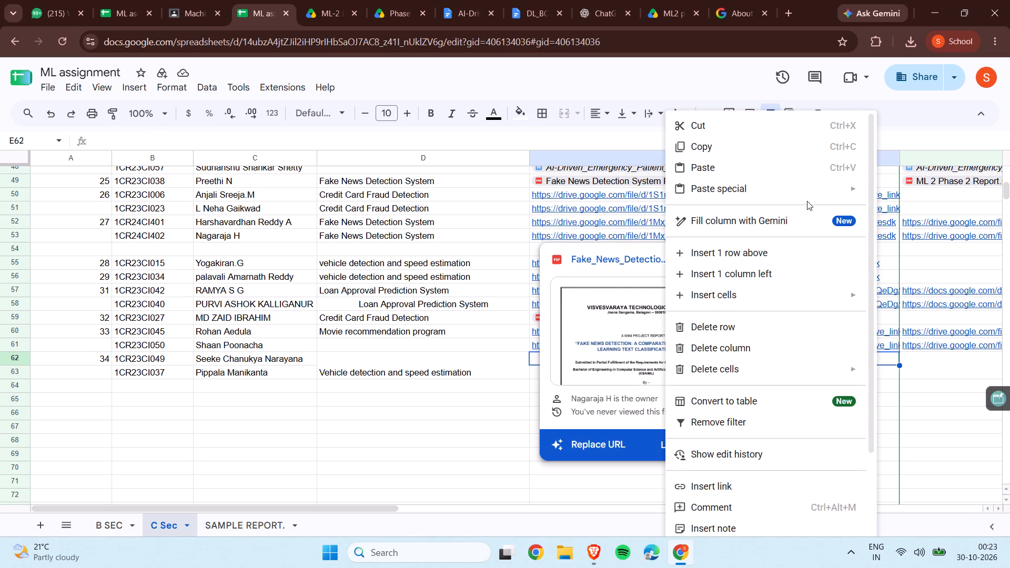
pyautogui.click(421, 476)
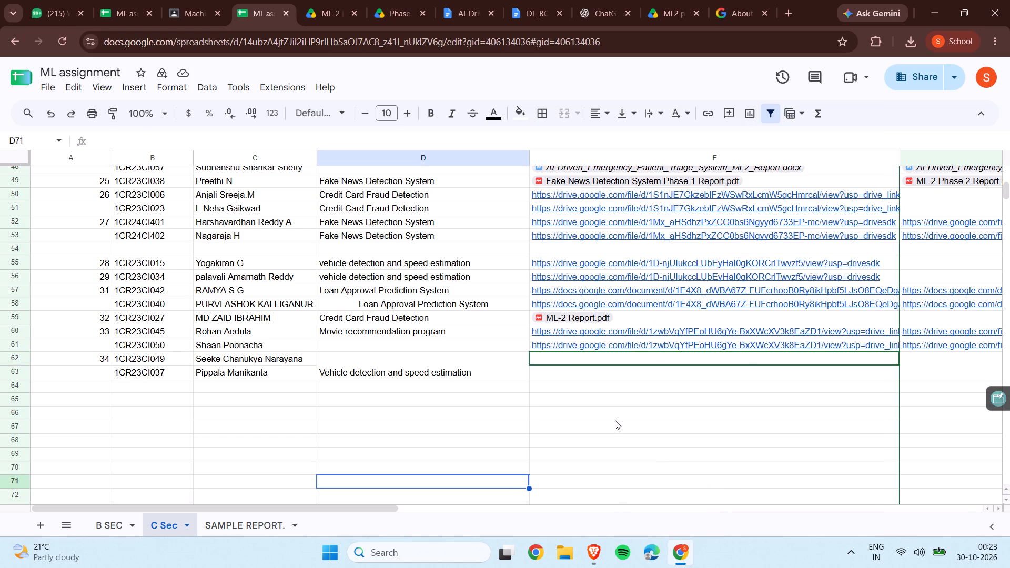
# Merge cells E62:E63 into one shared report cell for batch 34.
pyautogui.click(746, 364)
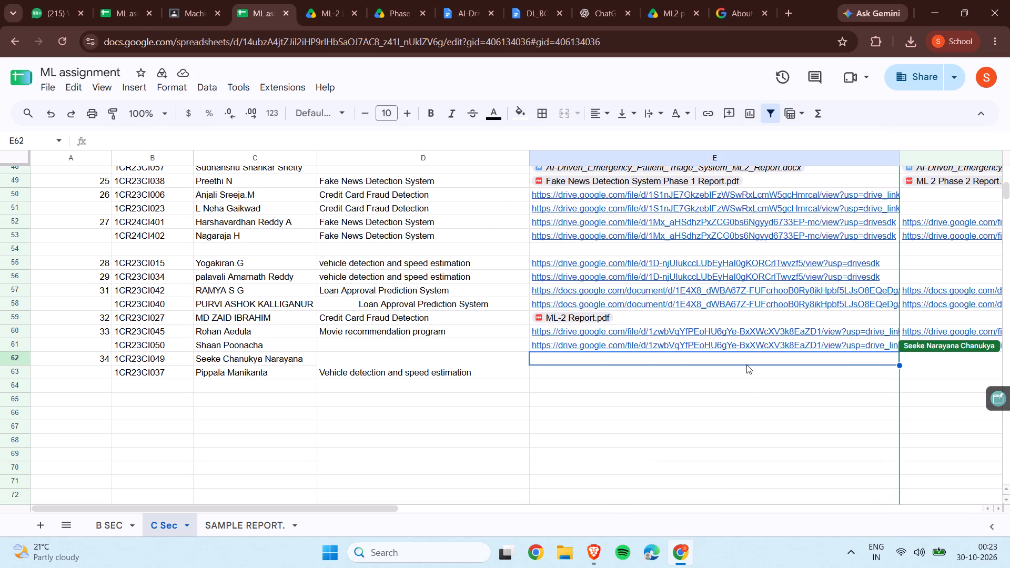
pyautogui.click(583, 369)
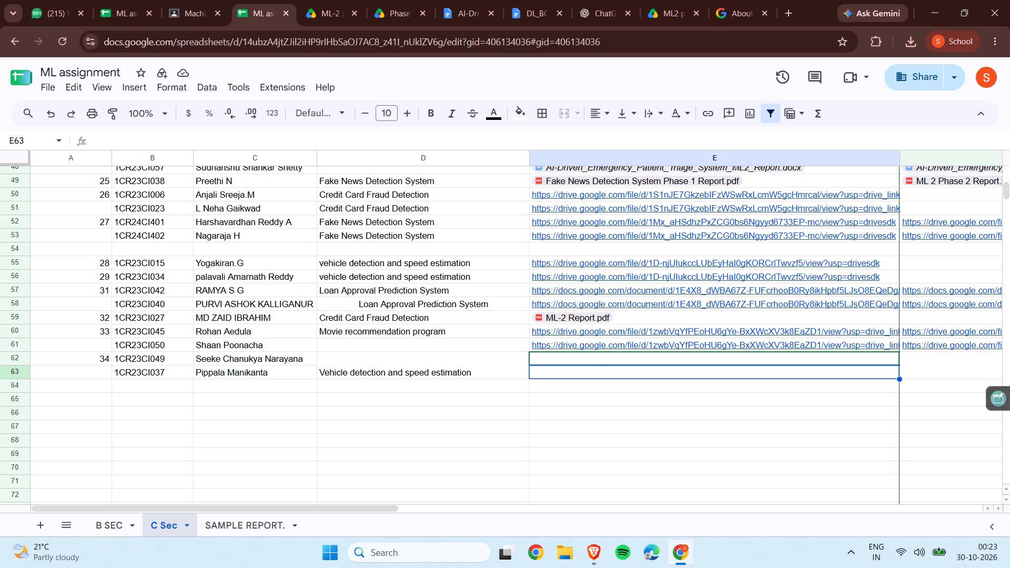
pyautogui.keyDown('ctrl'); pyautogui.click(595, 359); pyautogui.keyUp('ctrl')
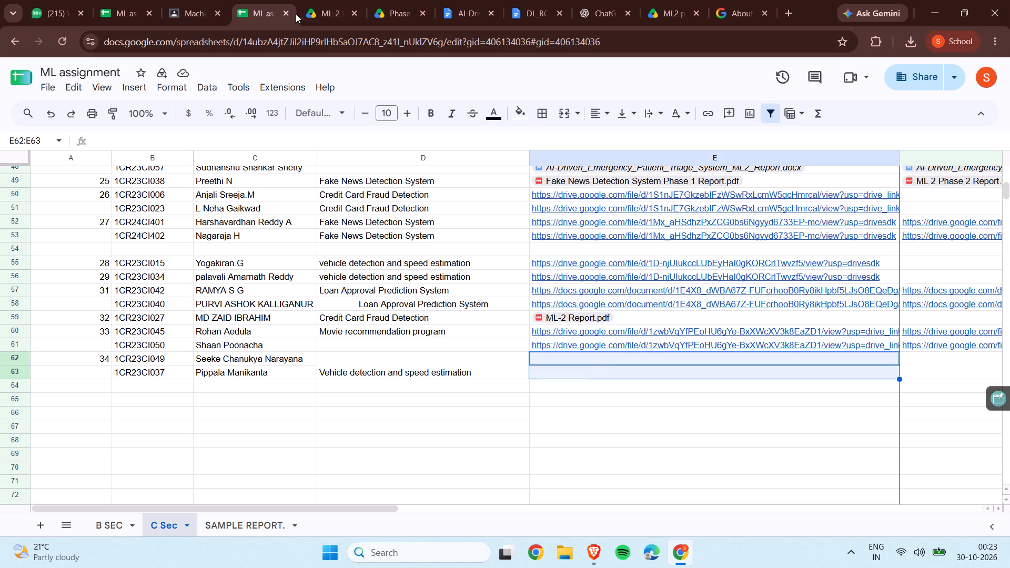
pyautogui.click(563, 119)
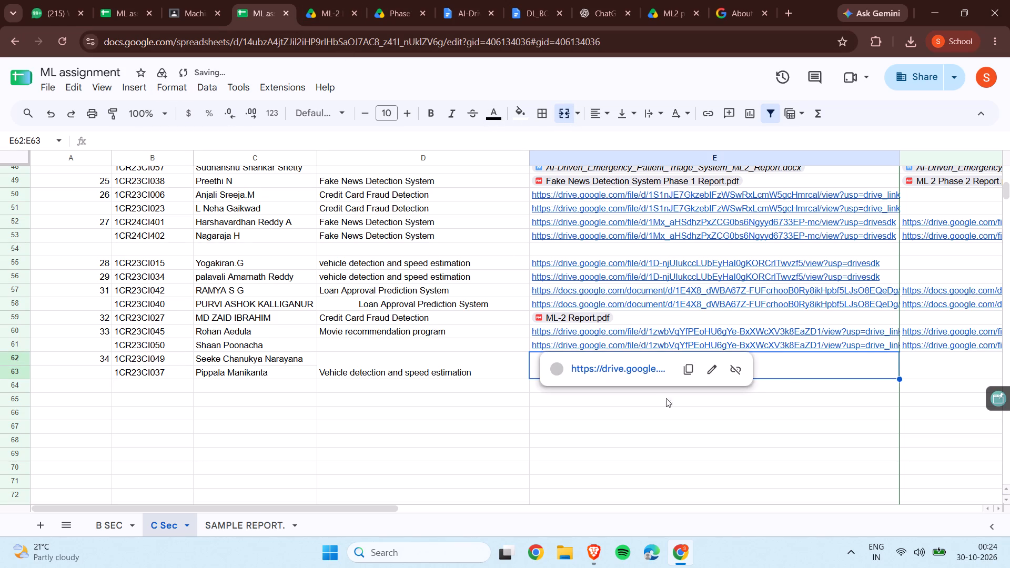
# Paste the copied vehicle detection report link into the merged cell E62:E63.
pyautogui.click(789, 372)
pyautogui.click(789, 372)
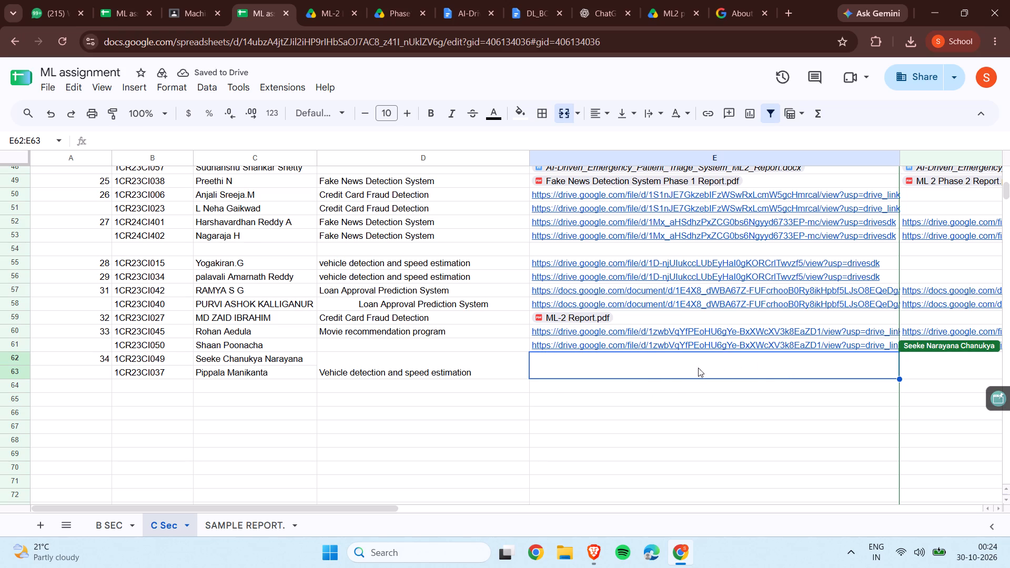
pyautogui.click(688, 366)
pyautogui.hotkey('ctrl', 'v')
pyautogui.click(669, 463)
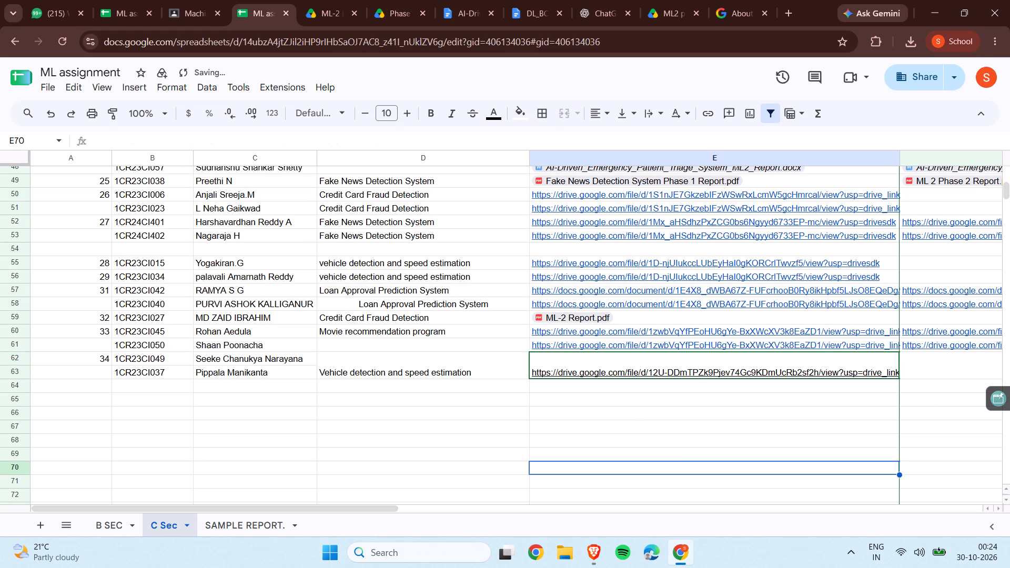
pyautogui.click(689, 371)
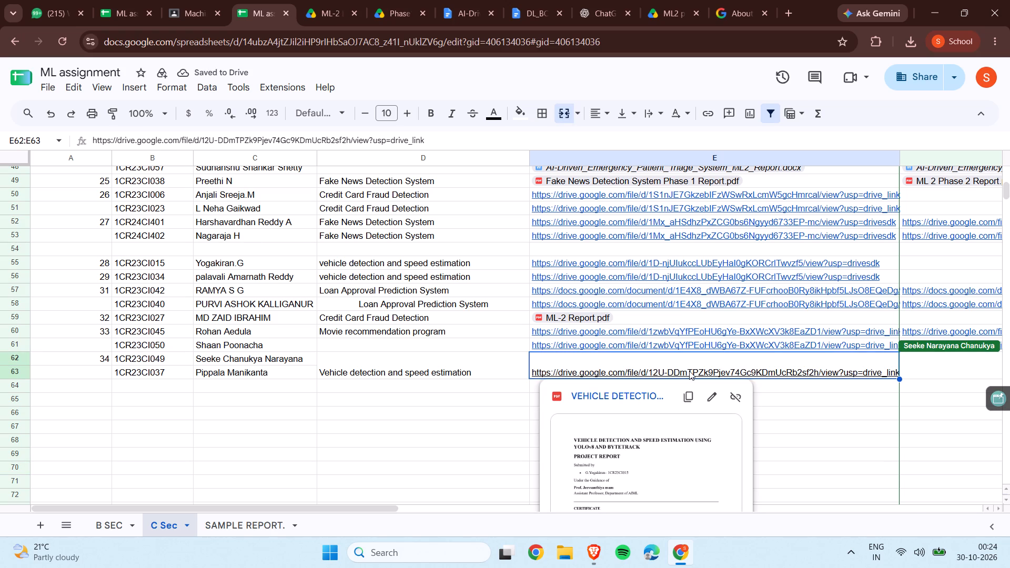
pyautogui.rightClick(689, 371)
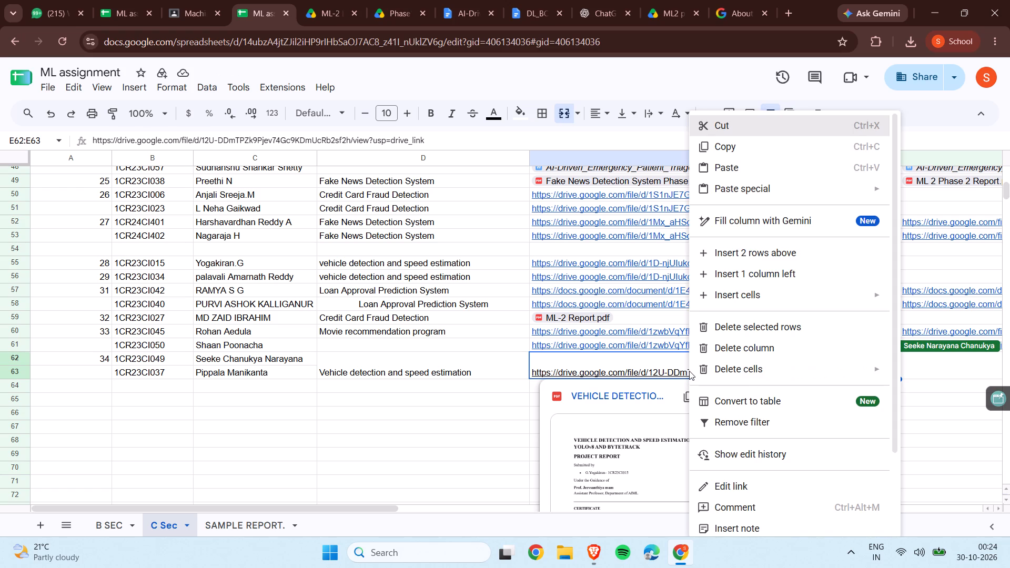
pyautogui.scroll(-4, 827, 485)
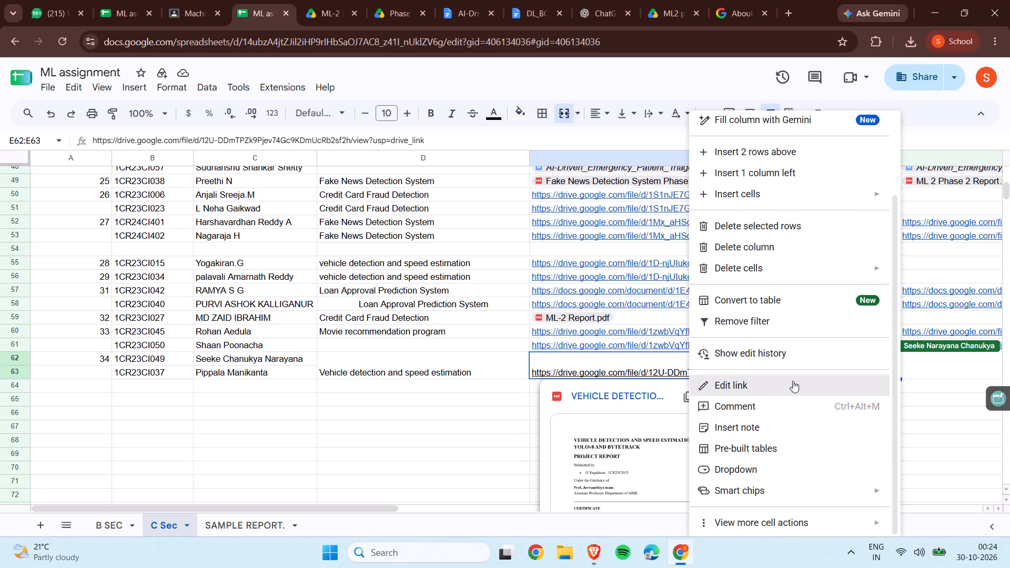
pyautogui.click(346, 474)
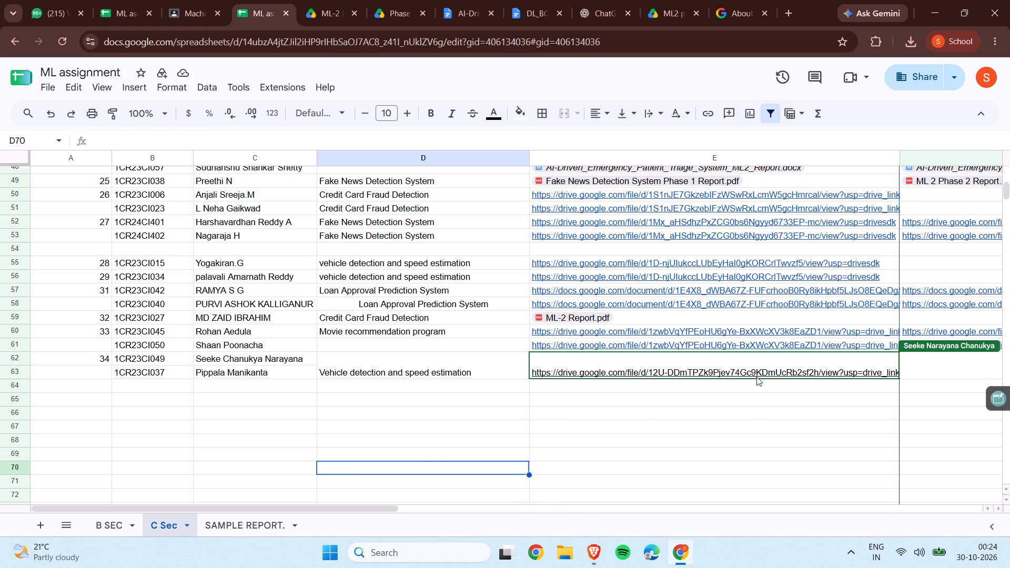
# Open the preview of the pasted report link in cell E62:E63 to check the linked file.
pyautogui.click(806, 371)
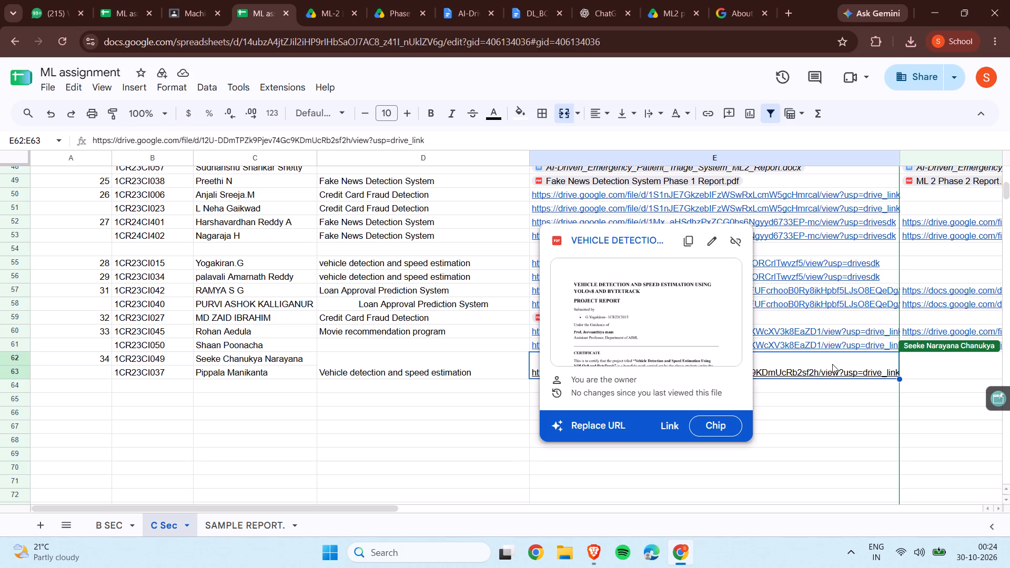
pyautogui.click(843, 363)
pyautogui.click(843, 363)
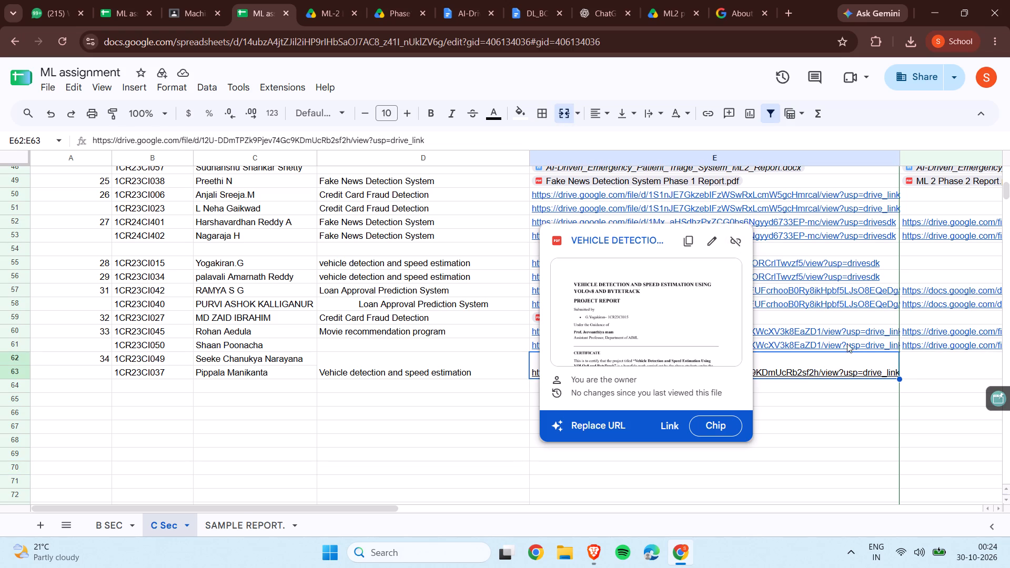
pyautogui.click(832, 401)
pyautogui.click(786, 364)
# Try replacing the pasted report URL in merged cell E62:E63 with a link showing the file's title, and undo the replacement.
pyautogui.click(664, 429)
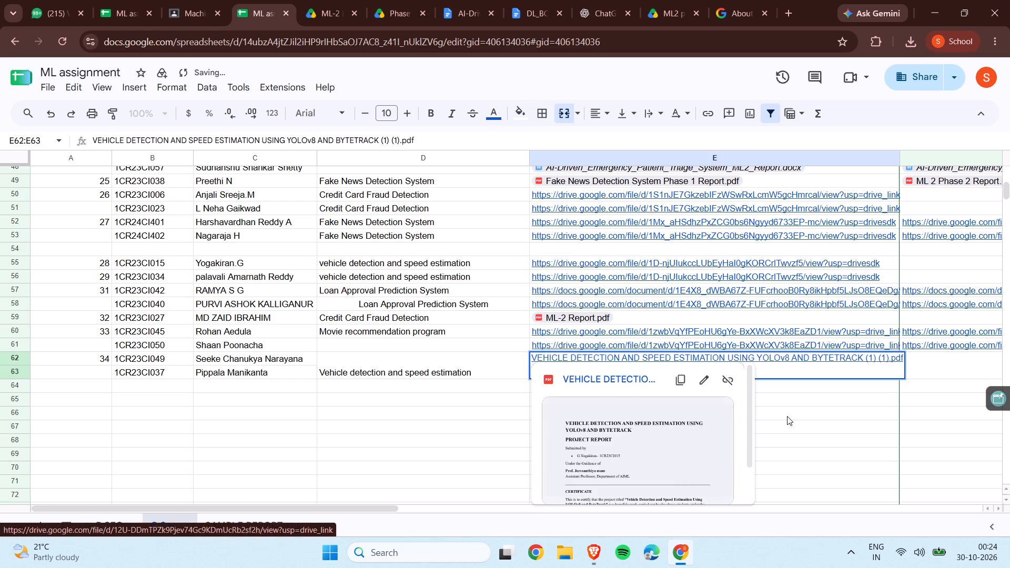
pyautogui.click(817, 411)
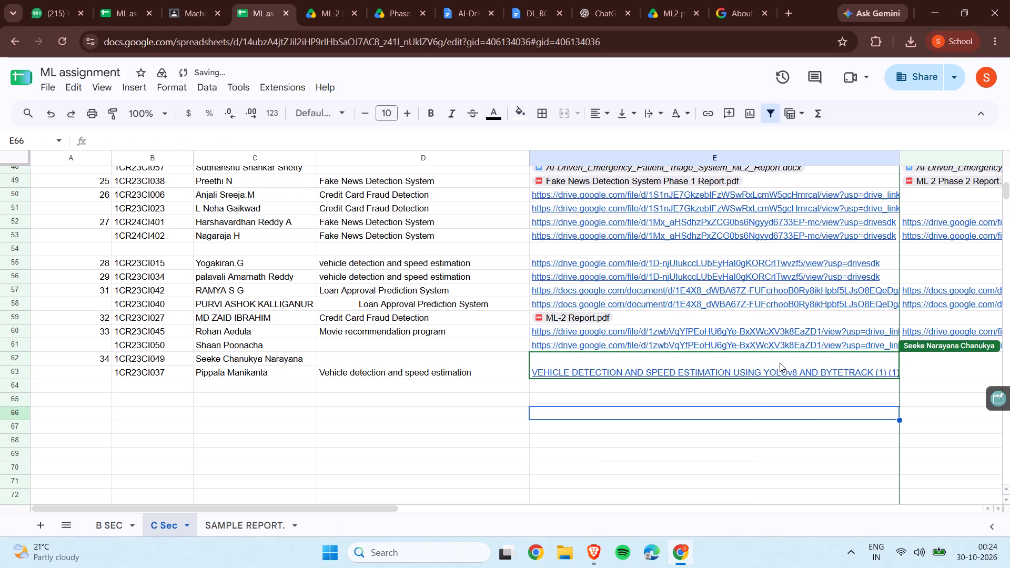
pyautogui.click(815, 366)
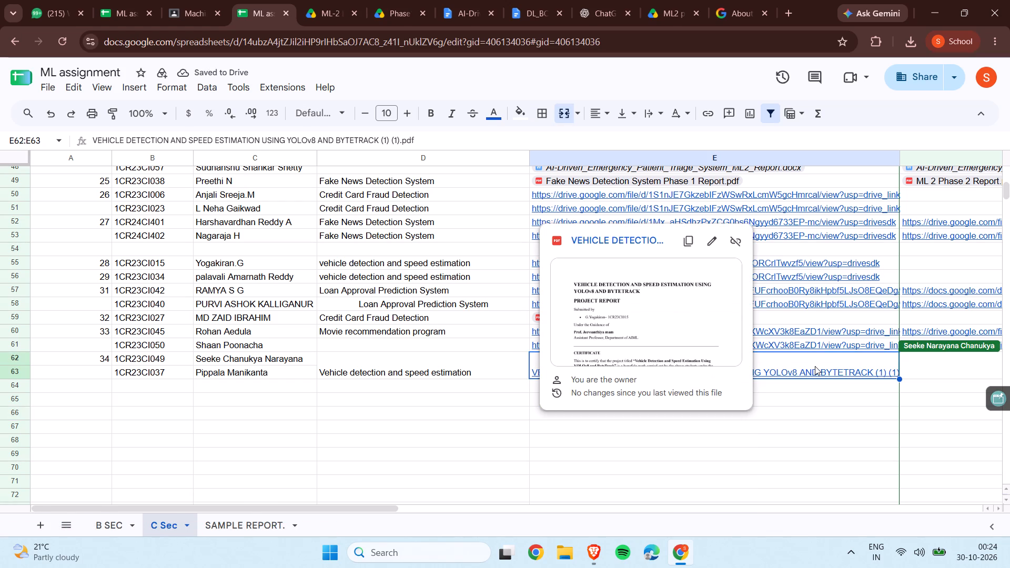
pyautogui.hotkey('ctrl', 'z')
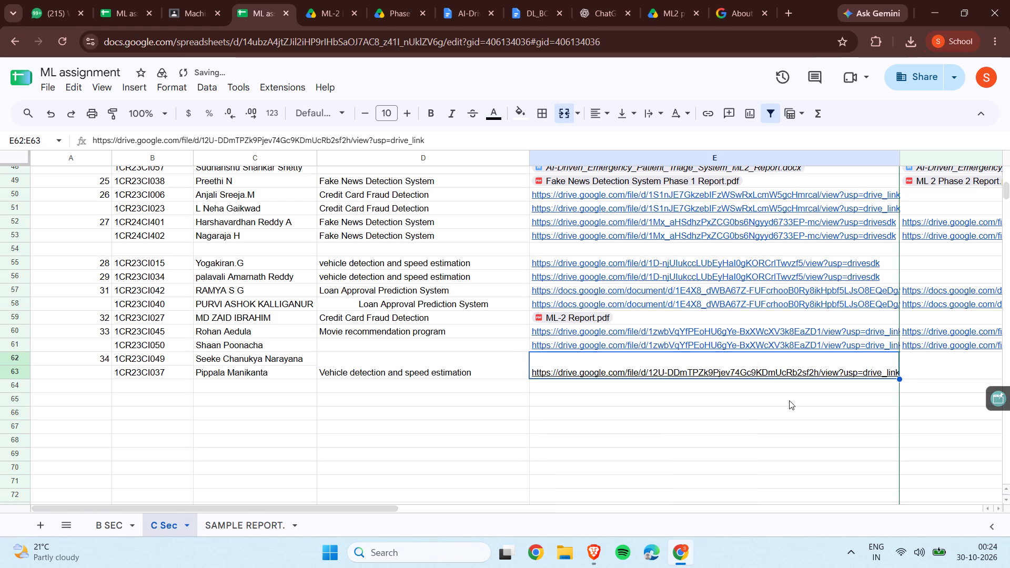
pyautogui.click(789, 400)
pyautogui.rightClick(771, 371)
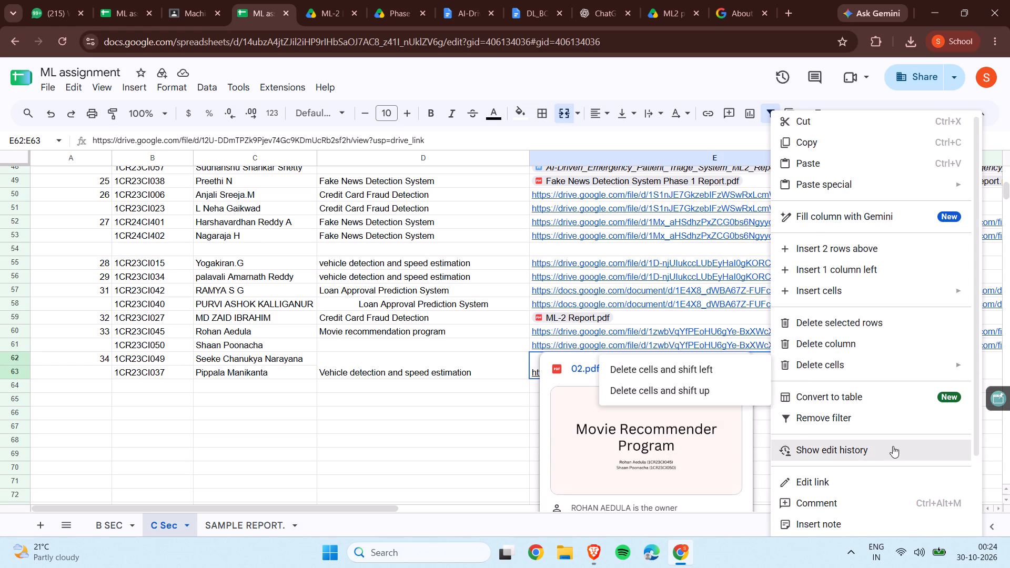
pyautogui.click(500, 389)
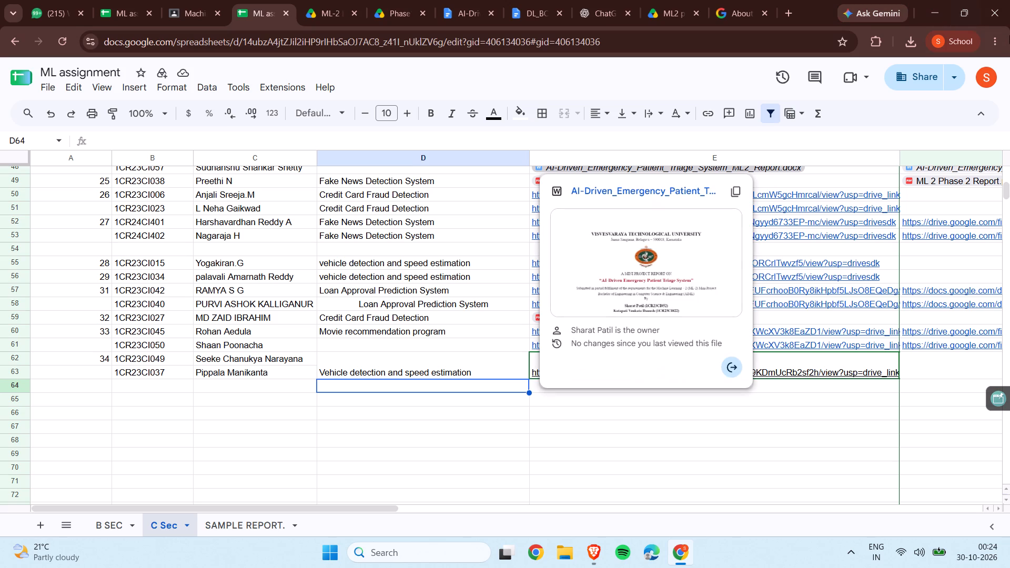
# Close the two open ML assignment spreadsheet tabs.
pyautogui.click(287, 7)
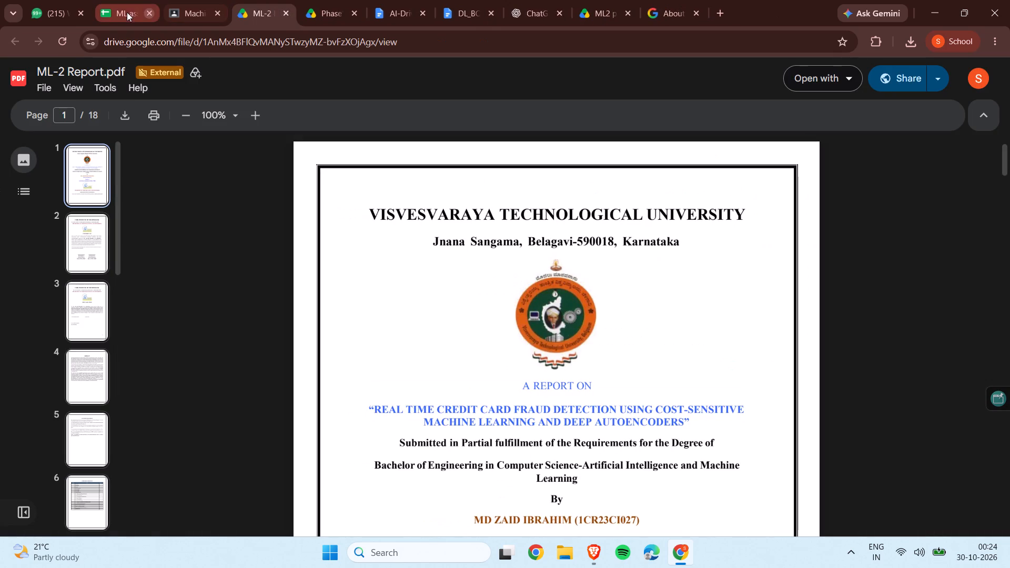
pyautogui.click(150, 12)
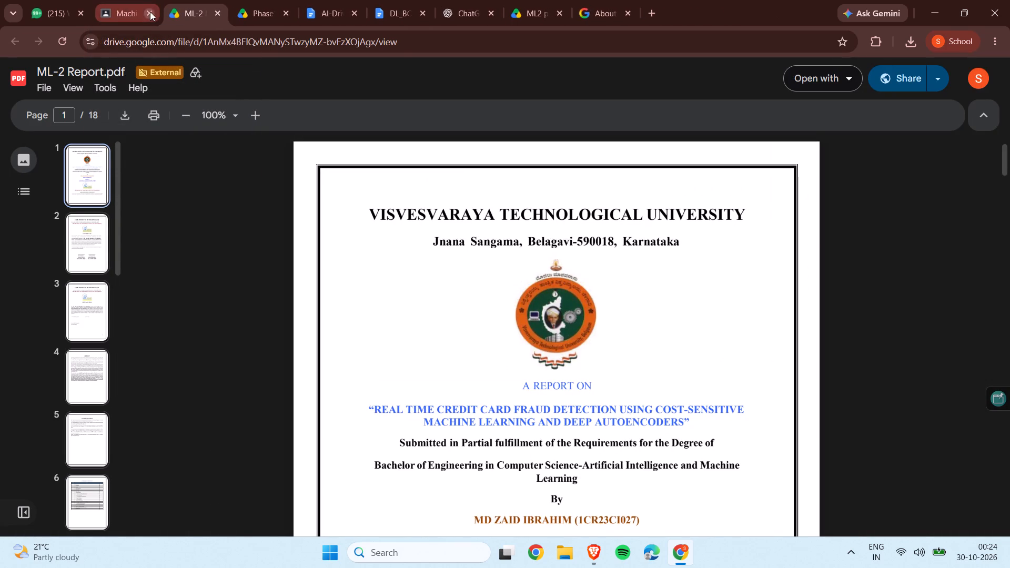